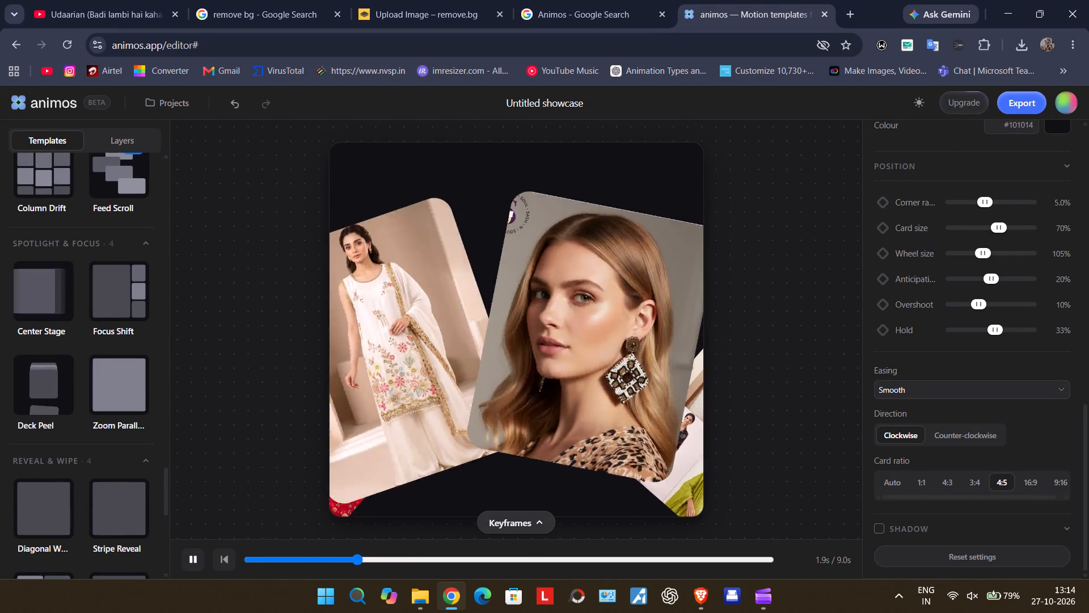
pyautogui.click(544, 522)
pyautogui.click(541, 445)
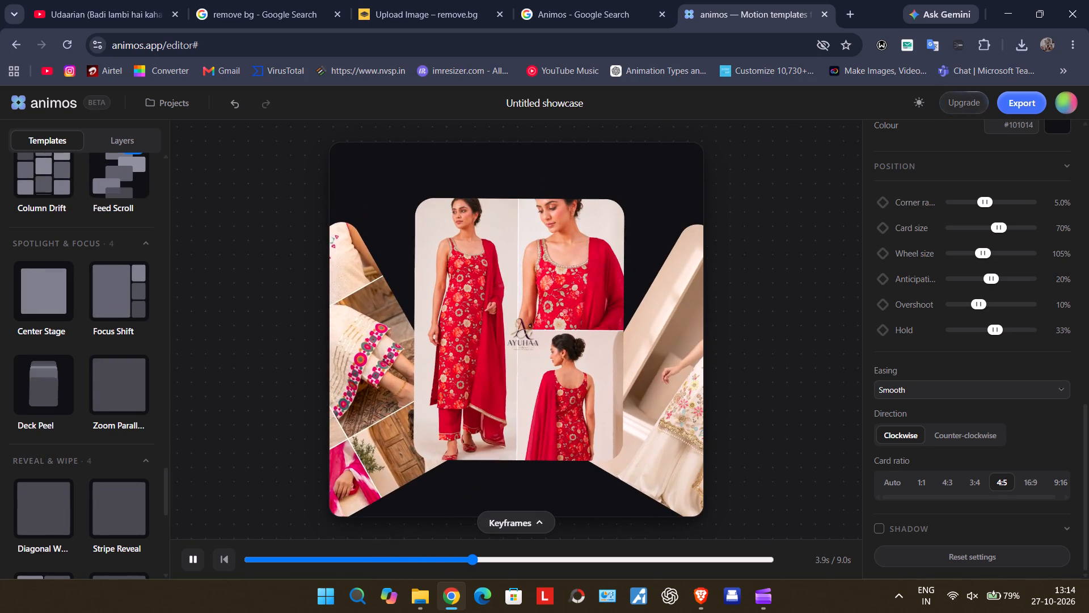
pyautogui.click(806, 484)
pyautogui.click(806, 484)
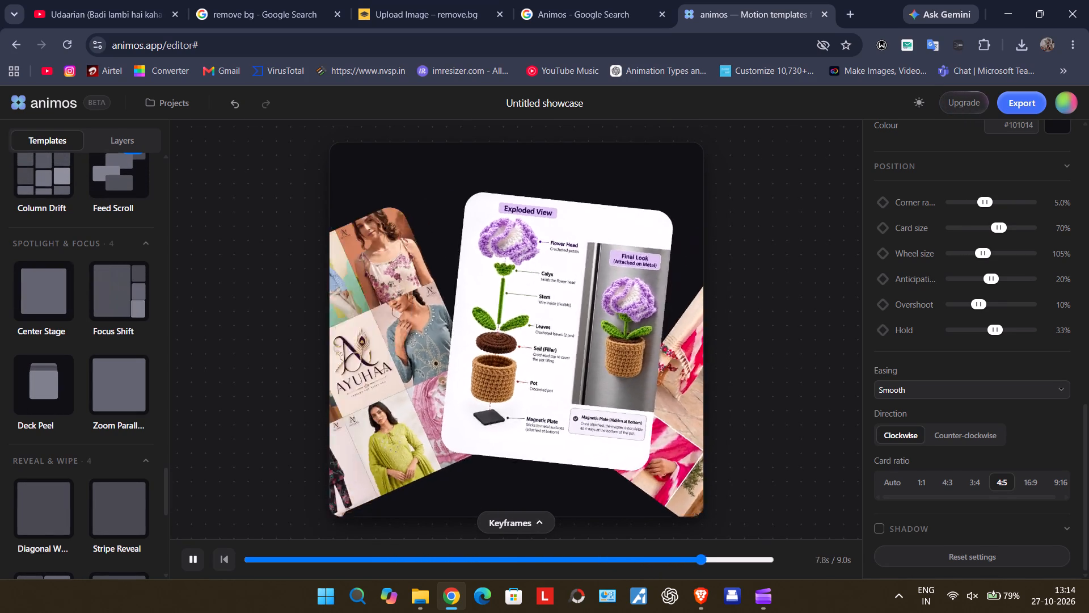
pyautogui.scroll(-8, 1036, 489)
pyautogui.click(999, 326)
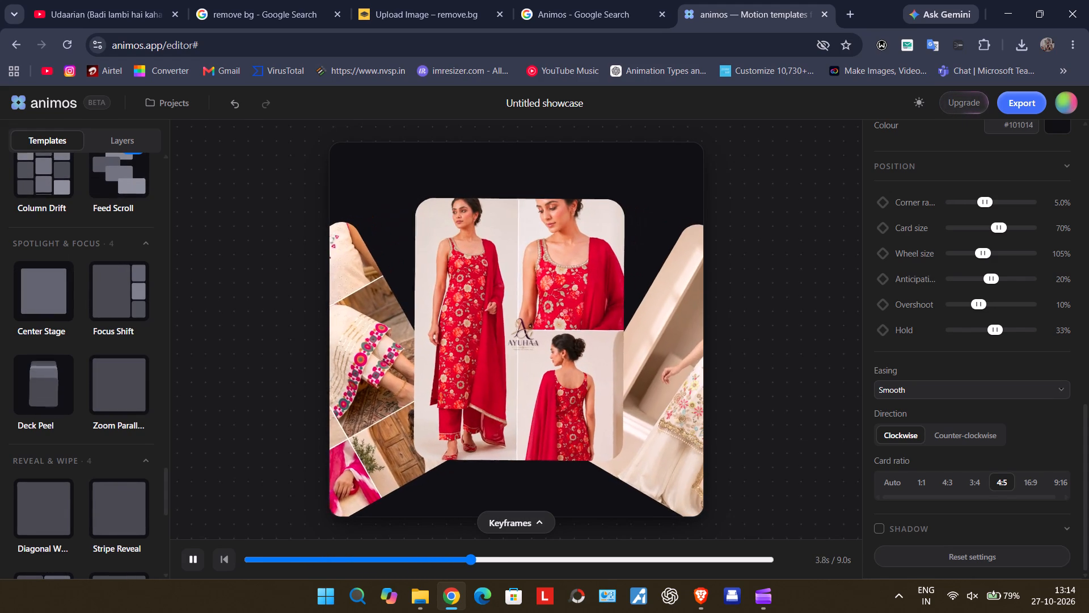
# Set the wheel carousel's card size to 82%.
pyautogui.scroll(5, 981, 305)
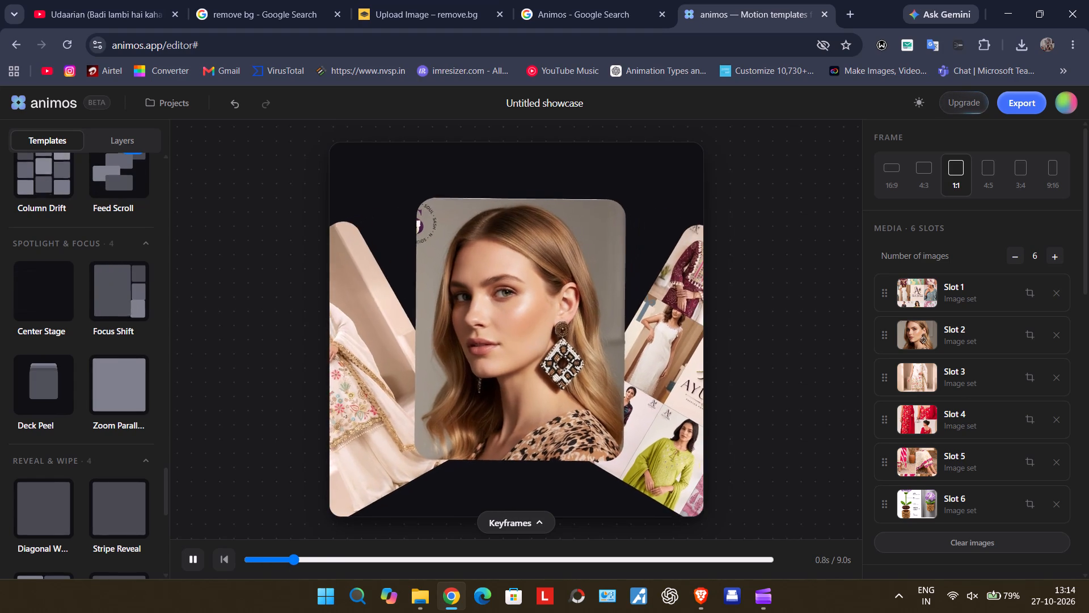
pyautogui.scroll(-4, 941, 438)
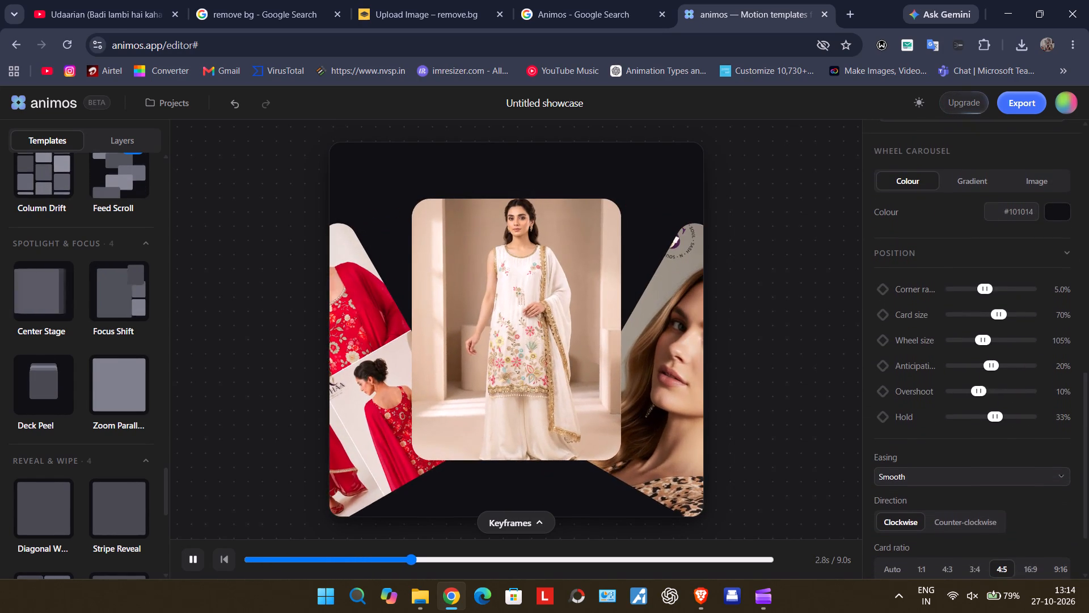
pyautogui.moveTo(997, 309); pyautogui.dragTo(1032, 305)
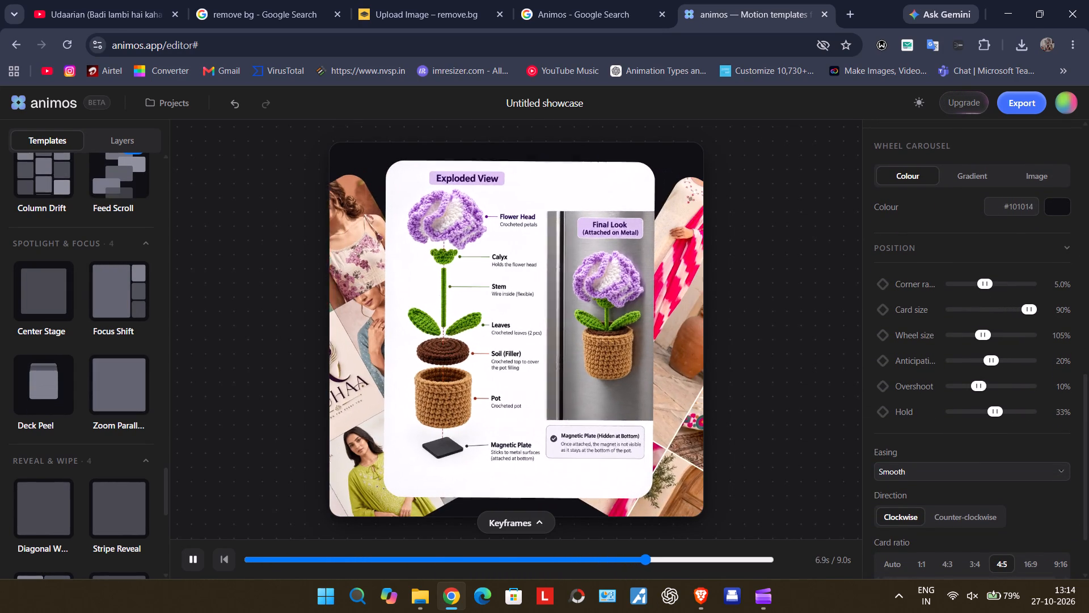
pyautogui.moveTo(1032, 305); pyautogui.dragTo(1020, 305)
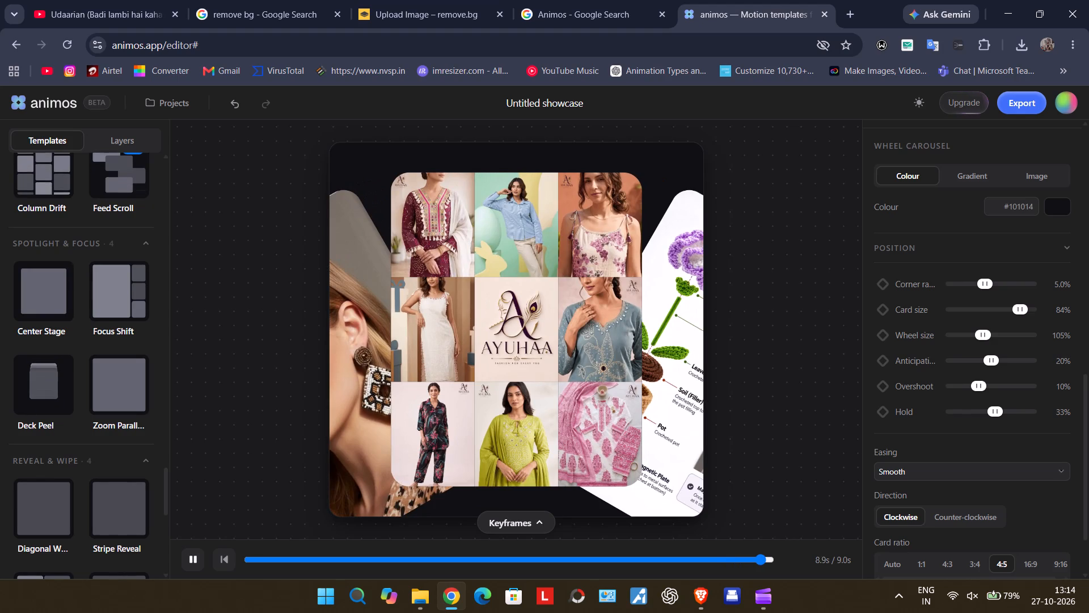
pyautogui.moveTo(1020, 305); pyautogui.dragTo(1016, 306)
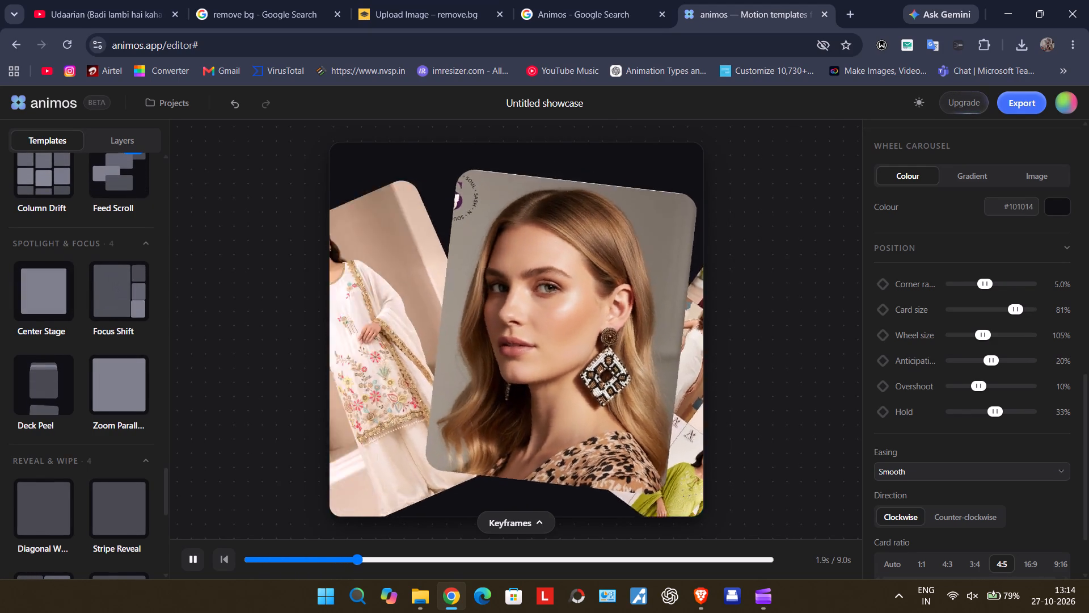
pyautogui.moveTo(1016, 306); pyautogui.dragTo(1016, 306)
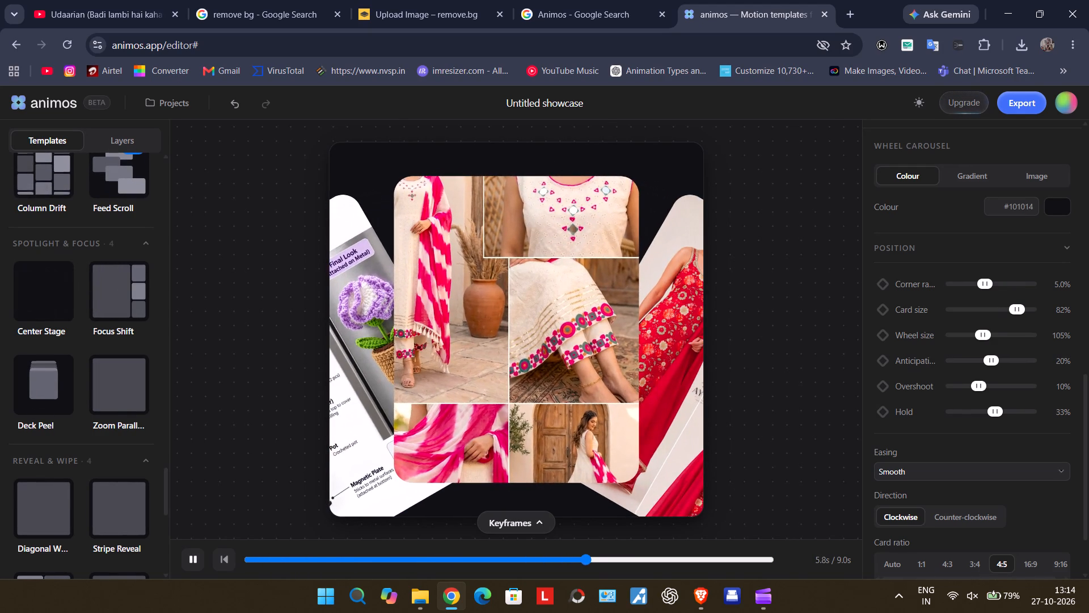
# Set the carousel's wheel size to 120%.
pyautogui.moveTo(982, 335); pyautogui.dragTo(960, 331)
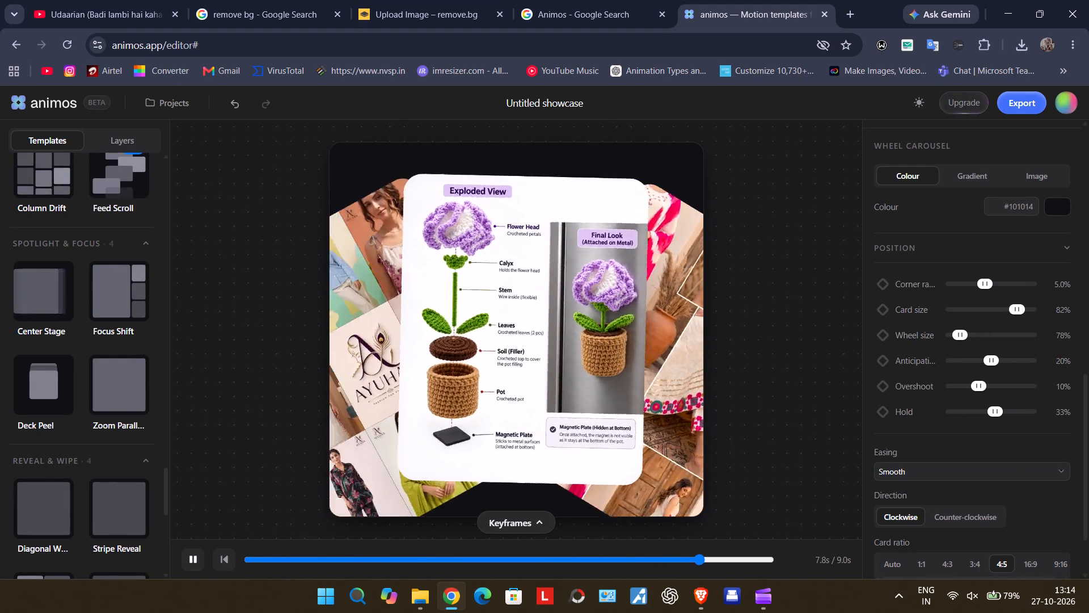
pyautogui.moveTo(960, 331); pyautogui.dragTo(928, 334)
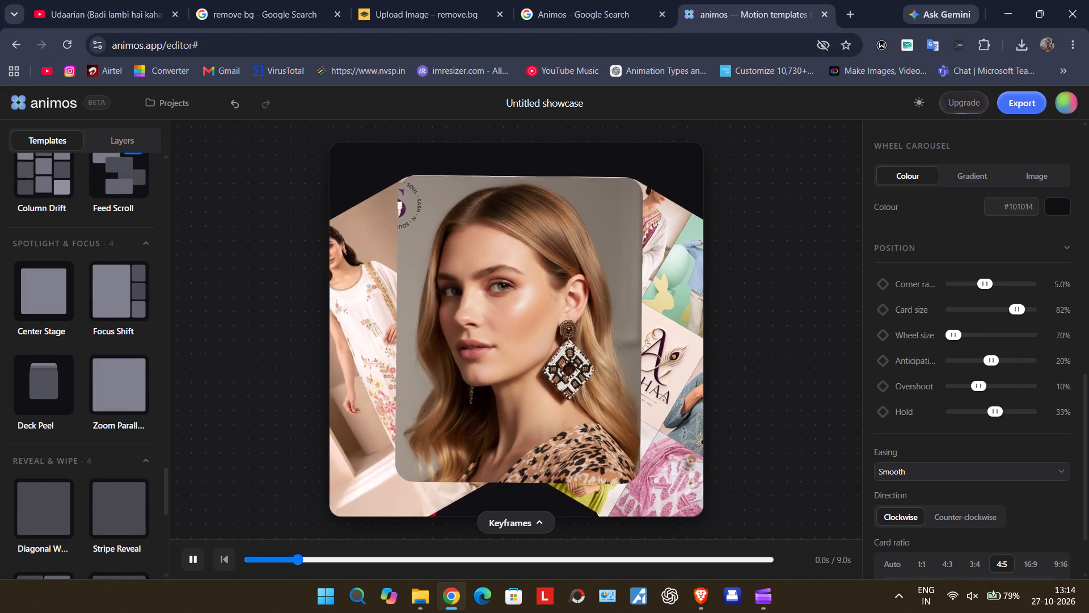
pyautogui.moveTo(928, 334); pyautogui.dragTo(984, 321)
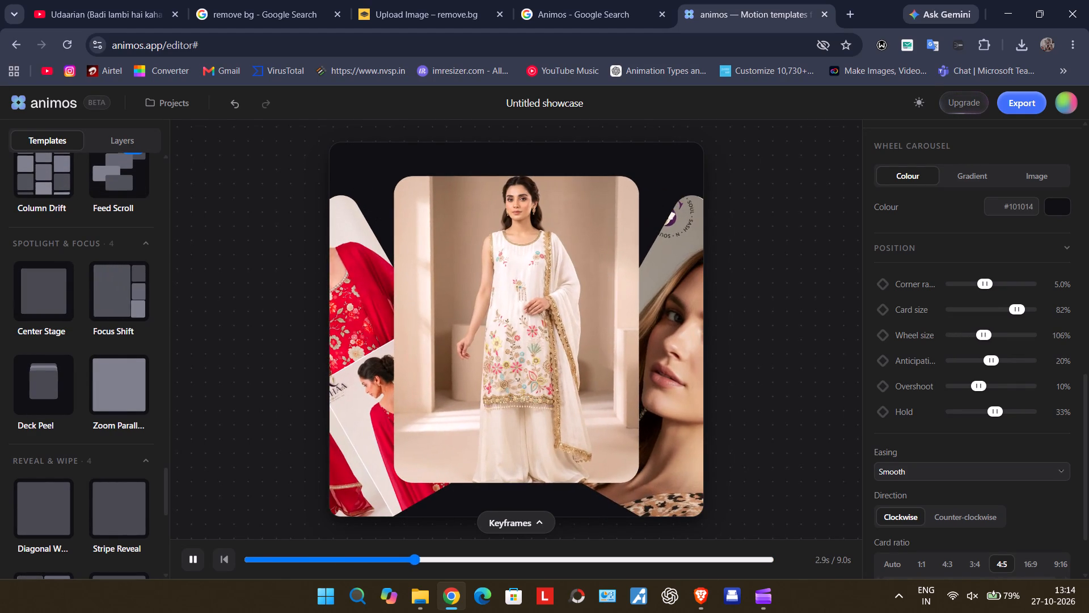
pyautogui.moveTo(984, 321); pyautogui.dragTo(993, 341)
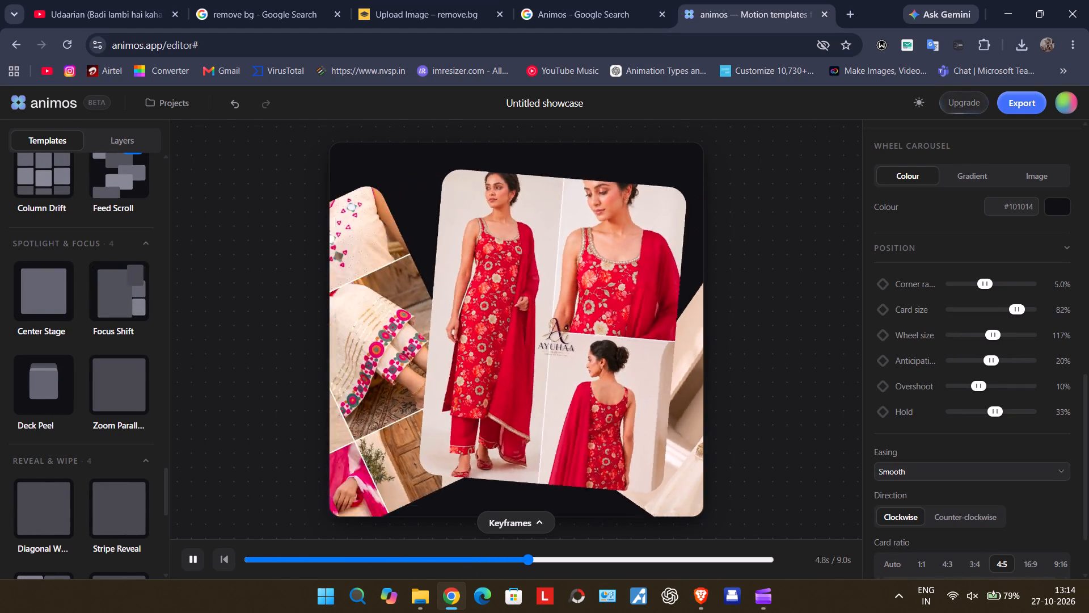
pyautogui.moveTo(993, 341); pyautogui.dragTo(994, 341)
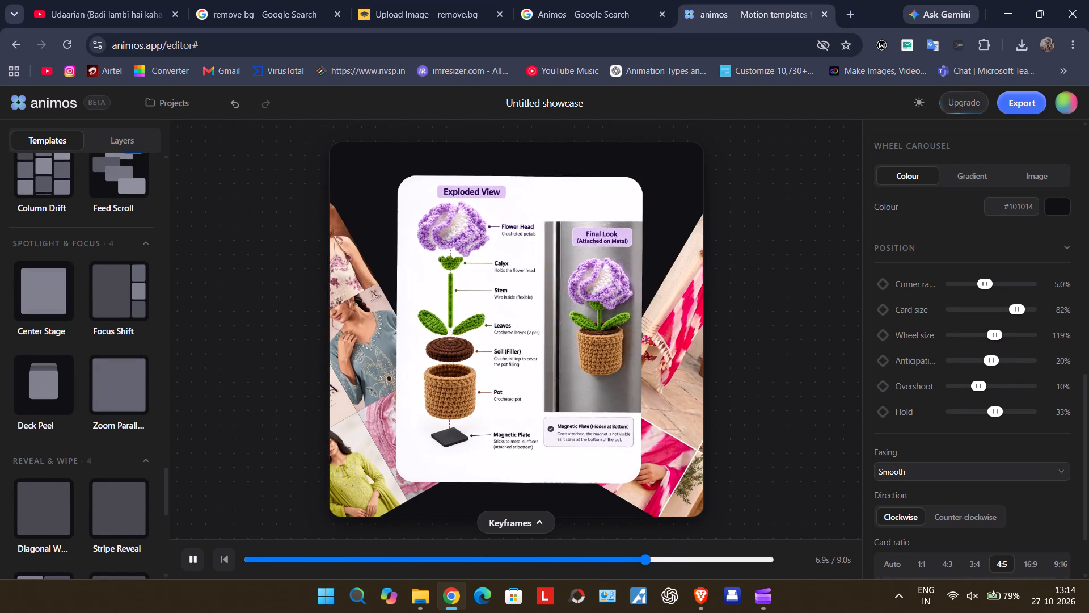
pyautogui.moveTo(994, 341); pyautogui.dragTo(995, 341)
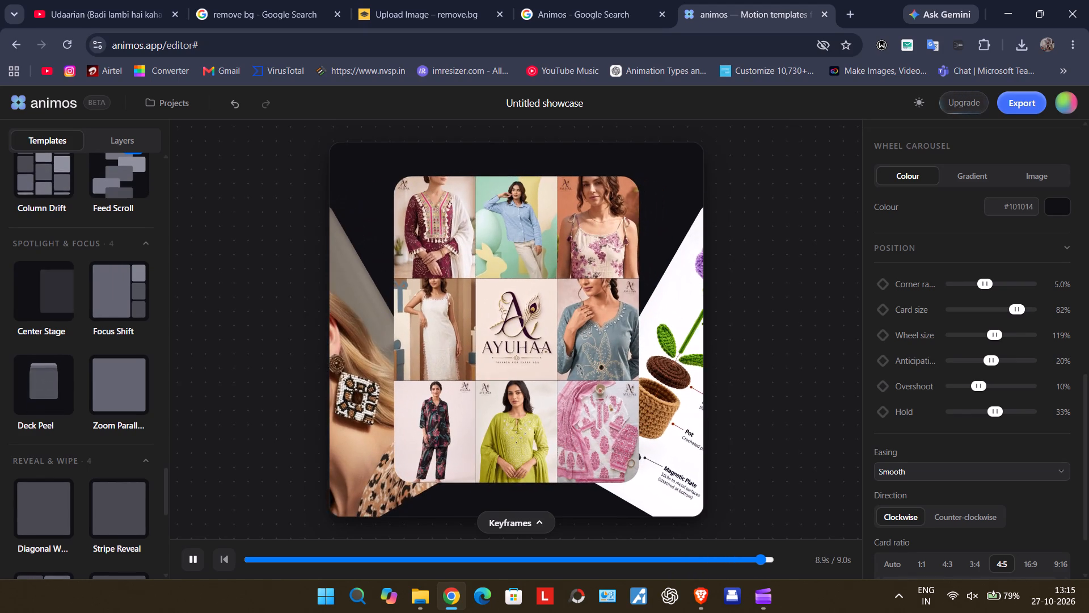
pyautogui.moveTo(995, 341); pyautogui.dragTo(995, 340)
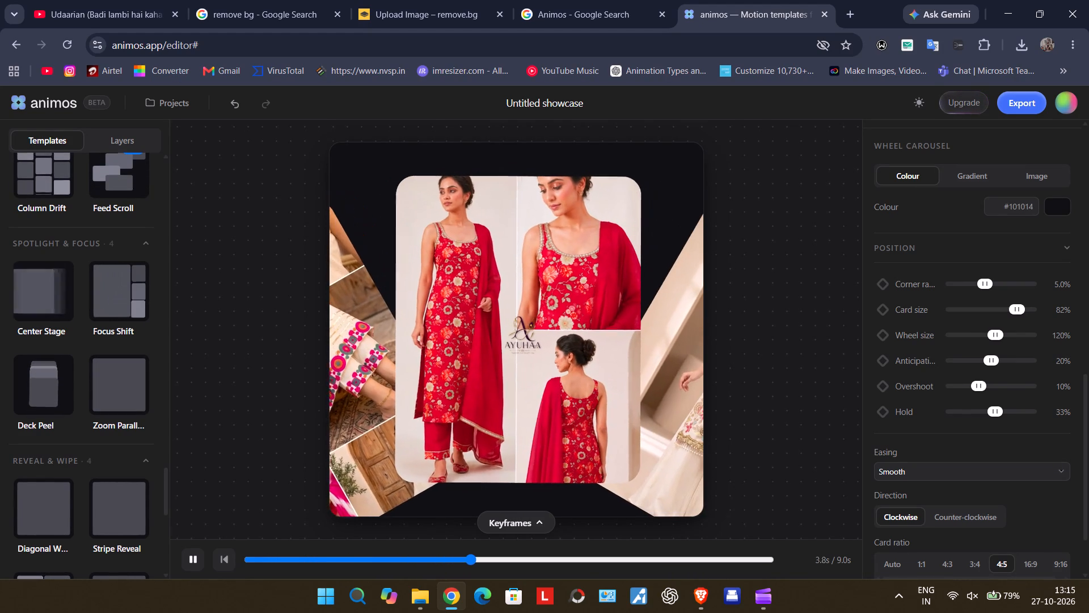
# Set the carousel's overshoot to 15%.
pyautogui.scroll(-2, 995, 340)
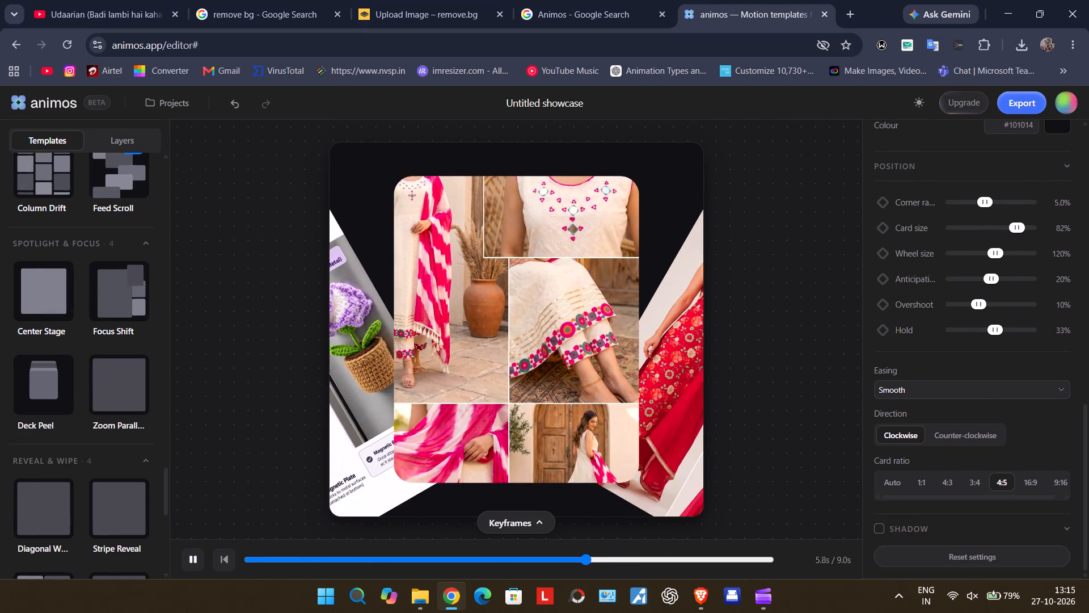
pyautogui.moveTo(977, 304); pyautogui.dragTo(1028, 303)
pyautogui.moveTo(1028, 303); pyautogui.dragTo(993, 301)
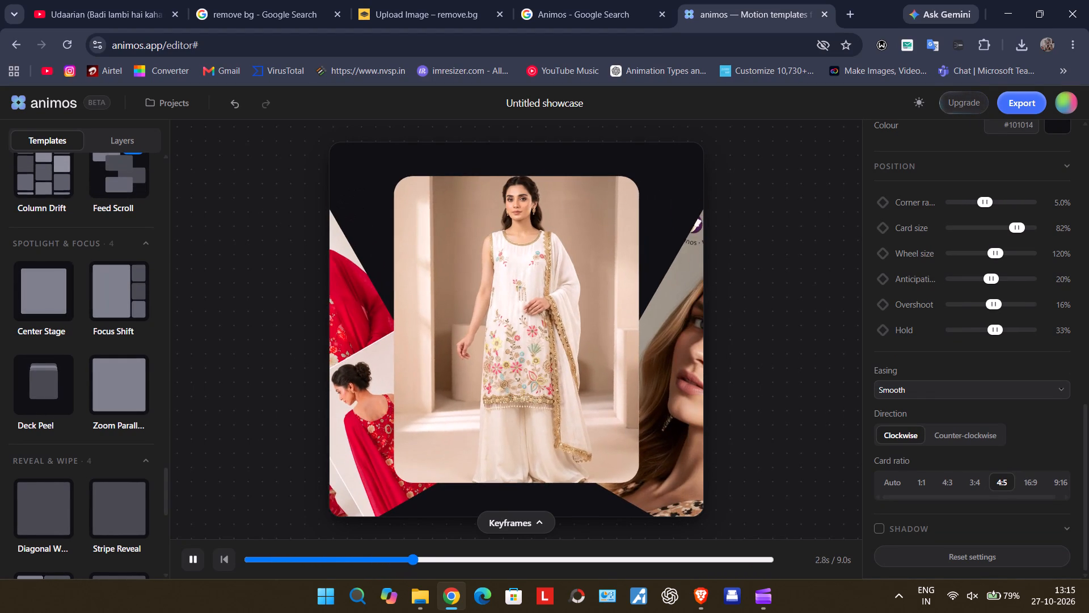
pyautogui.moveTo(993, 301); pyautogui.dragTo(992, 301)
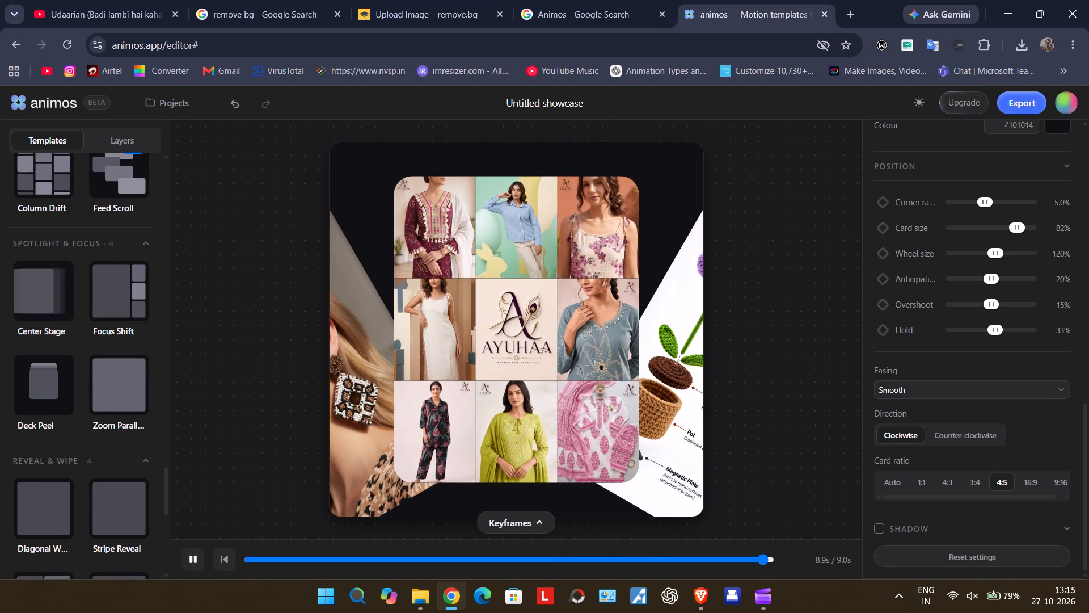
pyautogui.scroll(-4, 738, 476)
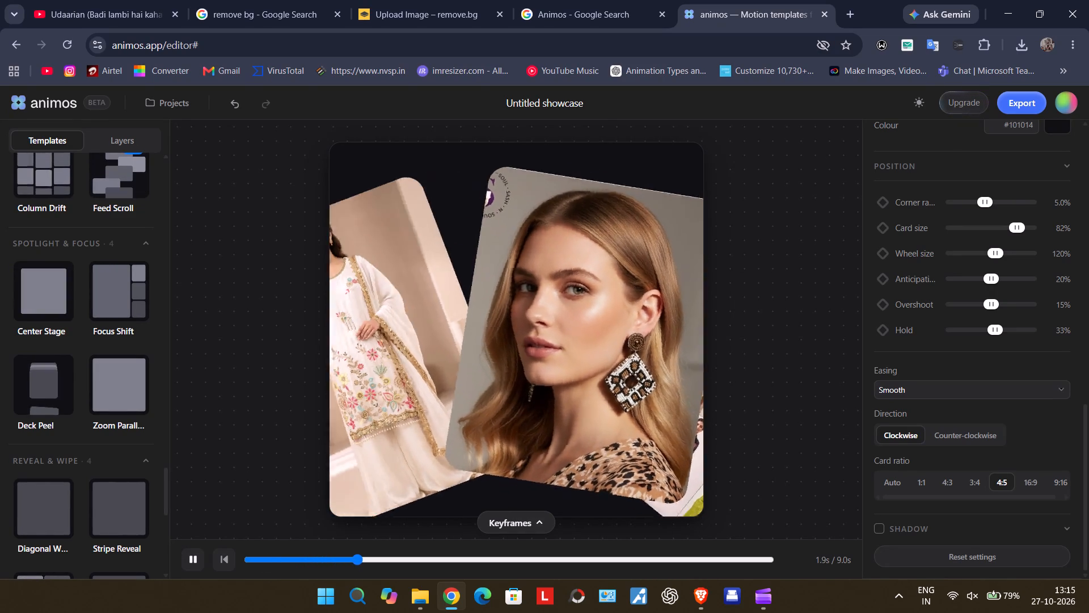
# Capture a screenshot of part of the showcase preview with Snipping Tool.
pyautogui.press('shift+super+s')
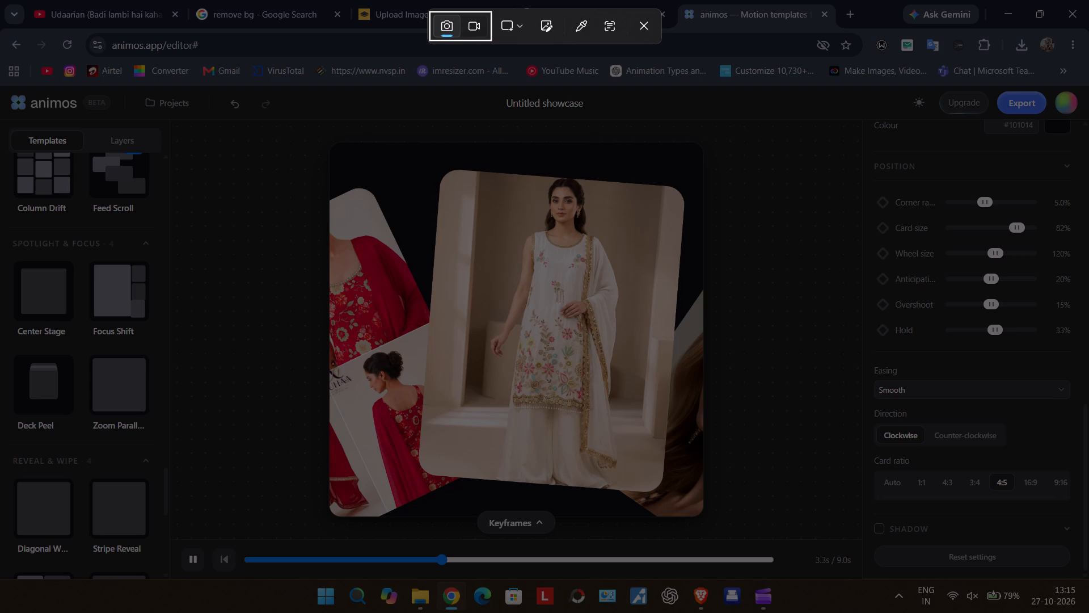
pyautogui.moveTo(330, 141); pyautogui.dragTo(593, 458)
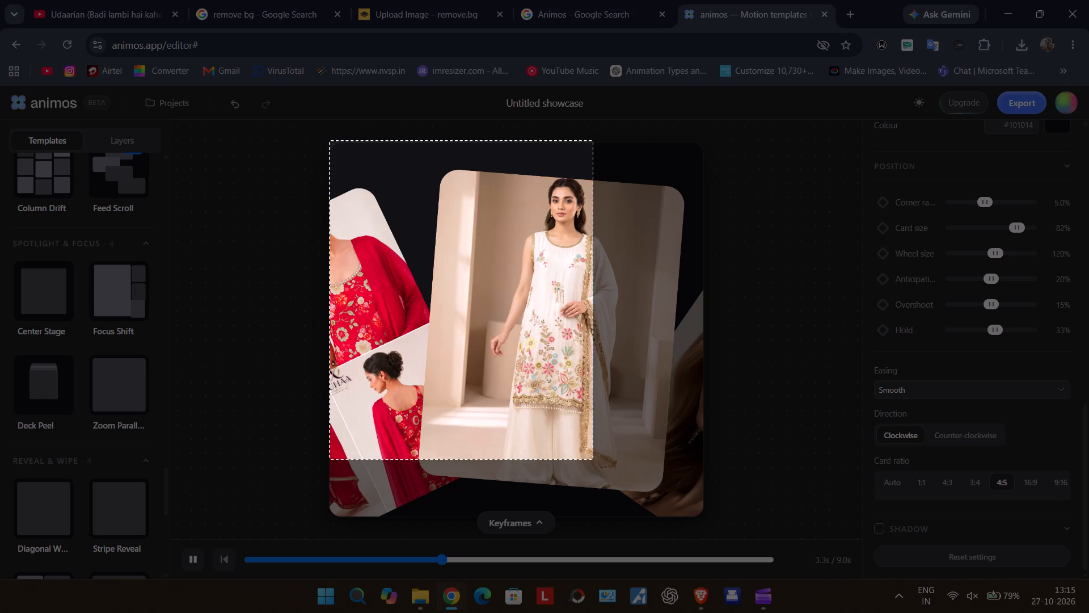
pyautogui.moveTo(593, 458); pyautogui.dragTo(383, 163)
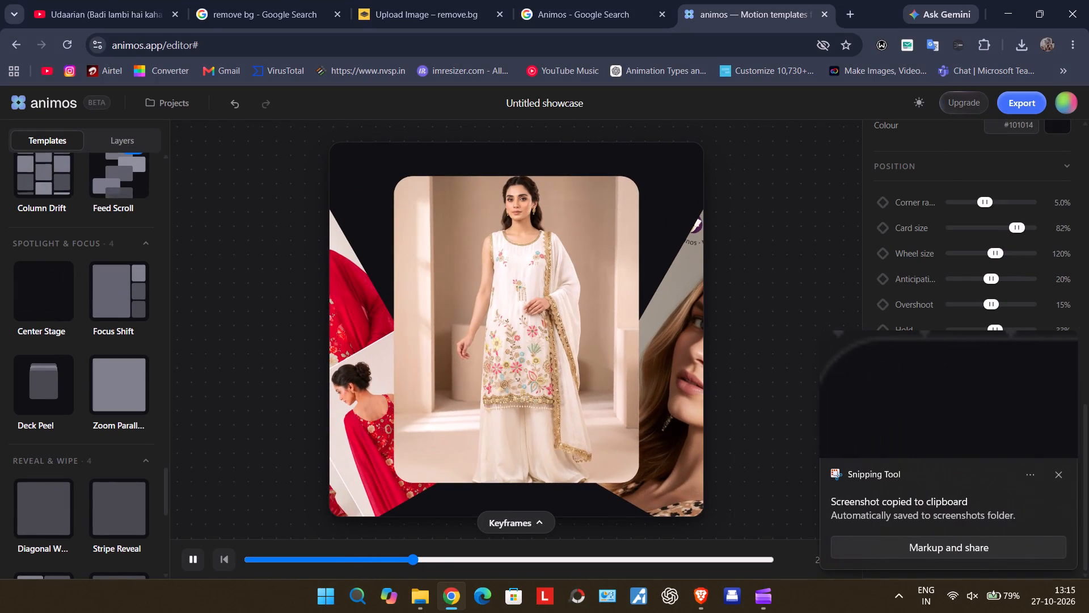
# Set Snipping Tool to video recording and mark out the showcase preview as the recording area.
pyautogui.press('shift+super+s')
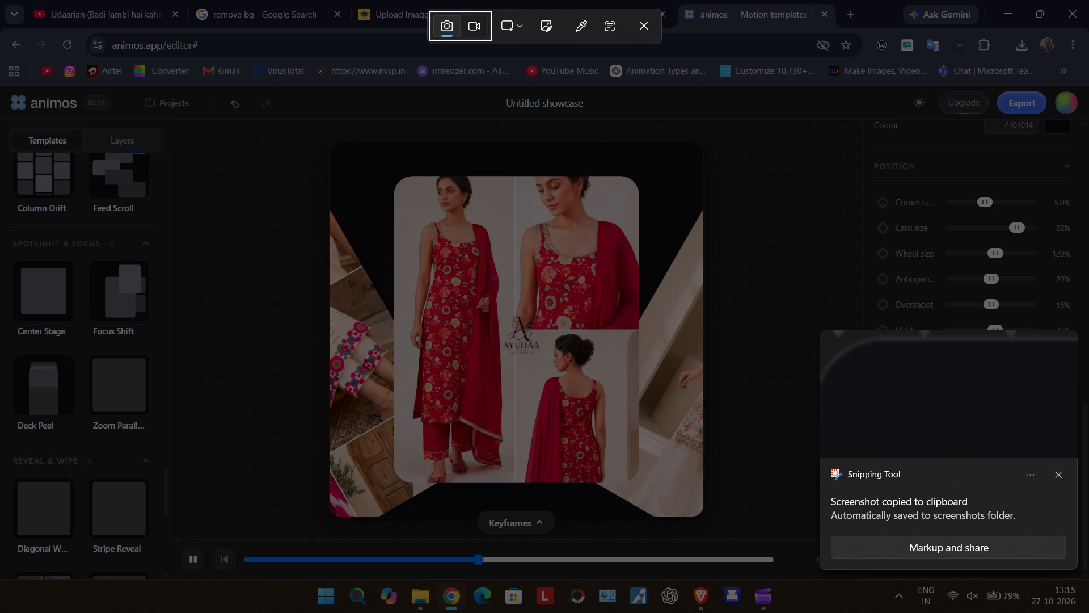
pyautogui.click(475, 24)
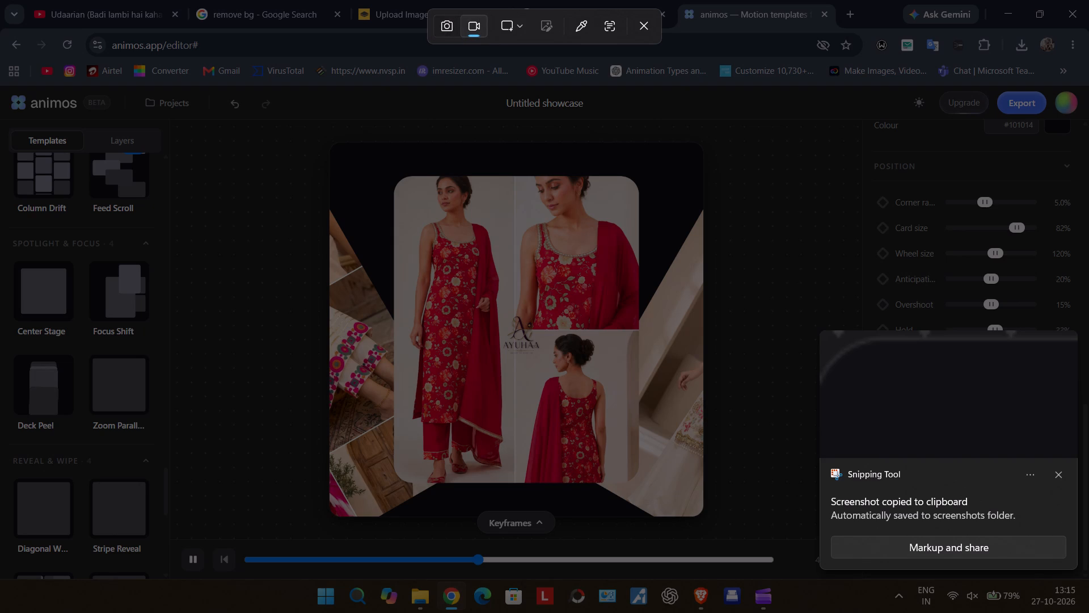
pyautogui.moveTo(330, 144); pyautogui.dragTo(674, 511)
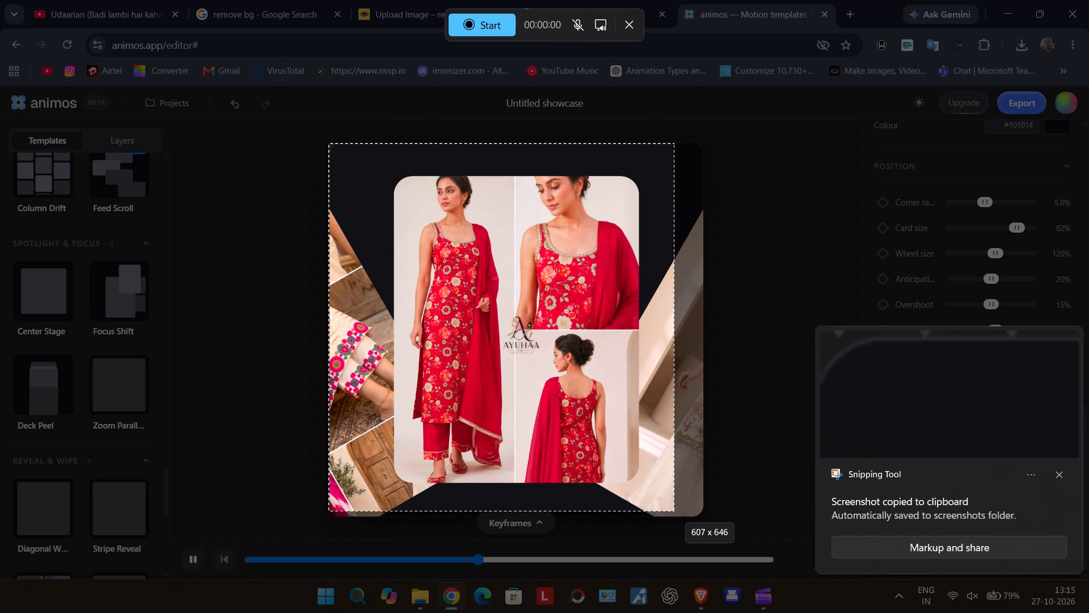
pyautogui.moveTo(674, 511); pyautogui.dragTo(700, 513)
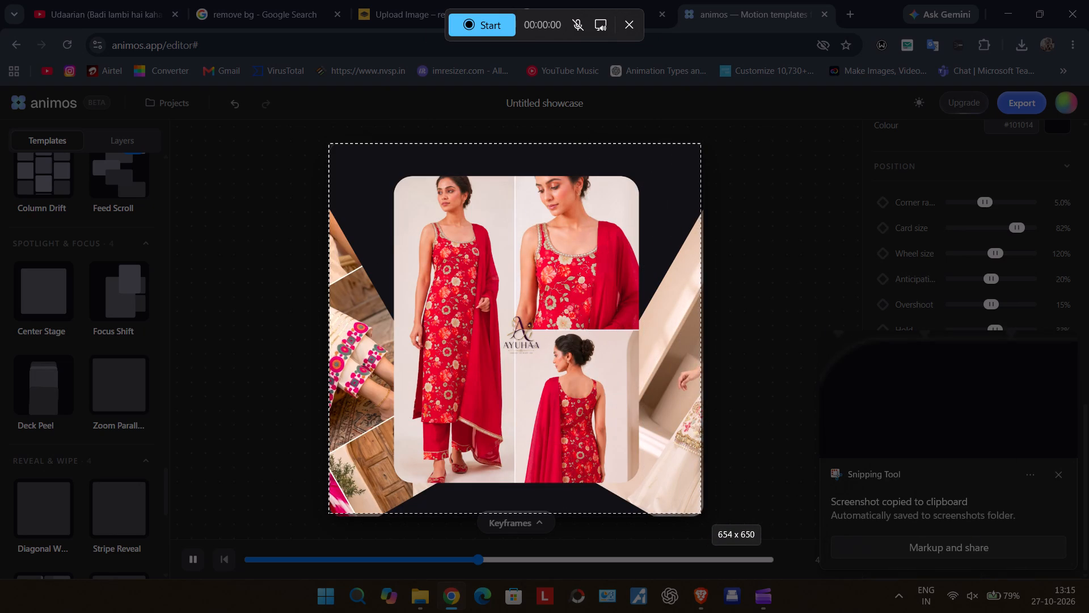
pyautogui.moveTo(700, 513); pyautogui.dragTo(703, 513)
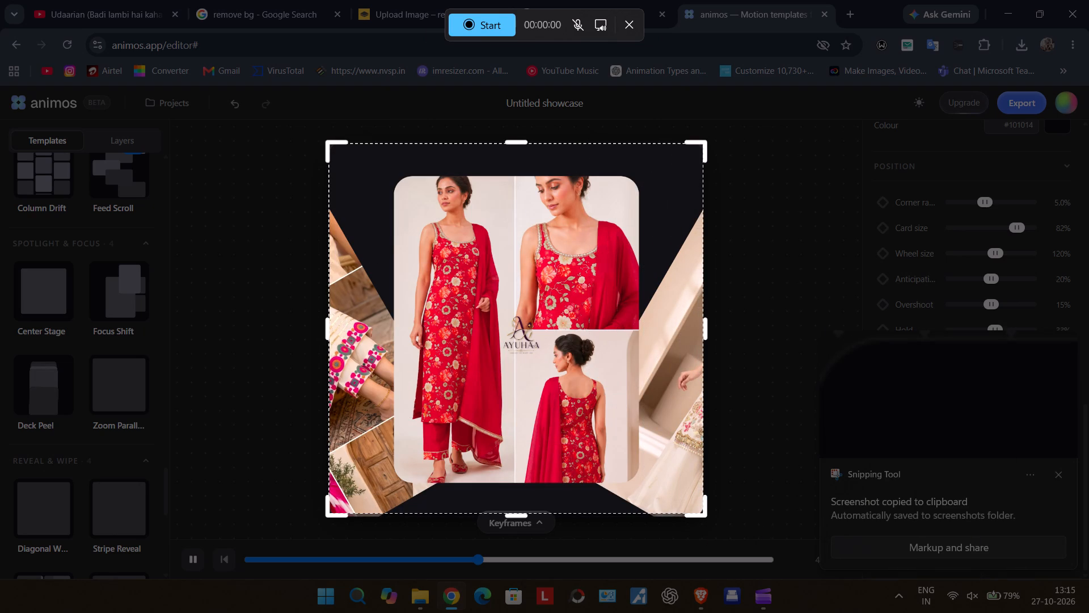
# Fine-tune all four edges of the recording area so it closely frames the whole showcase preview.
pyautogui.click(517, 516)
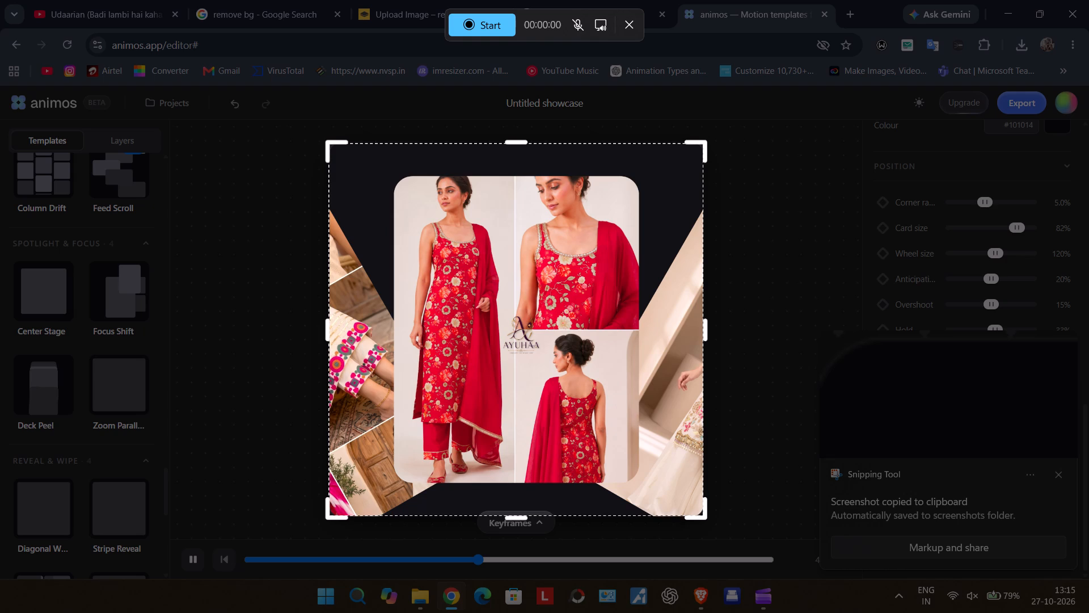
pyautogui.click(705, 325)
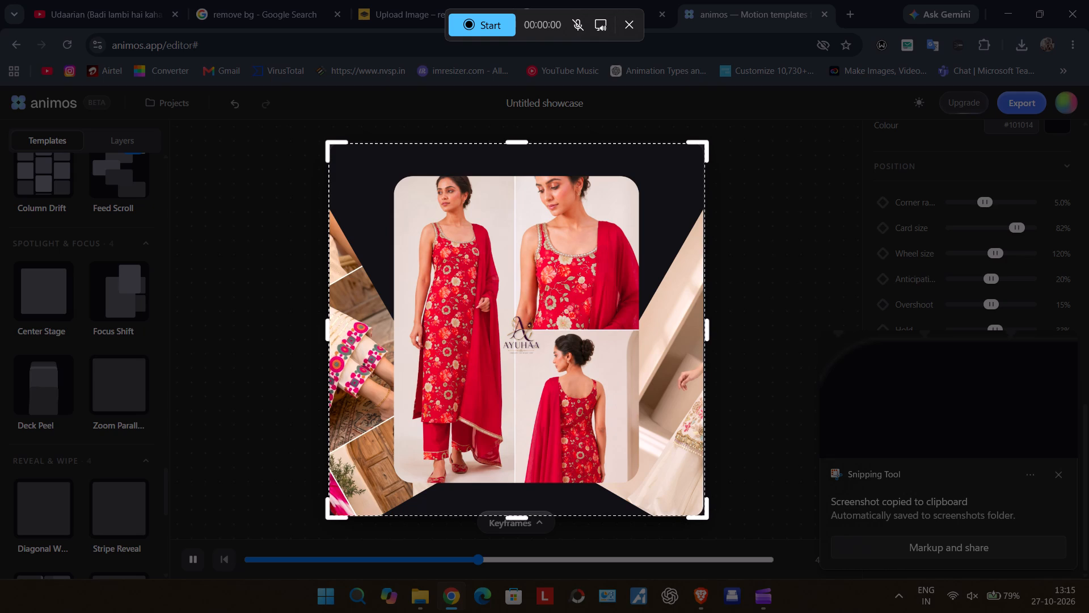
pyautogui.click(329, 335)
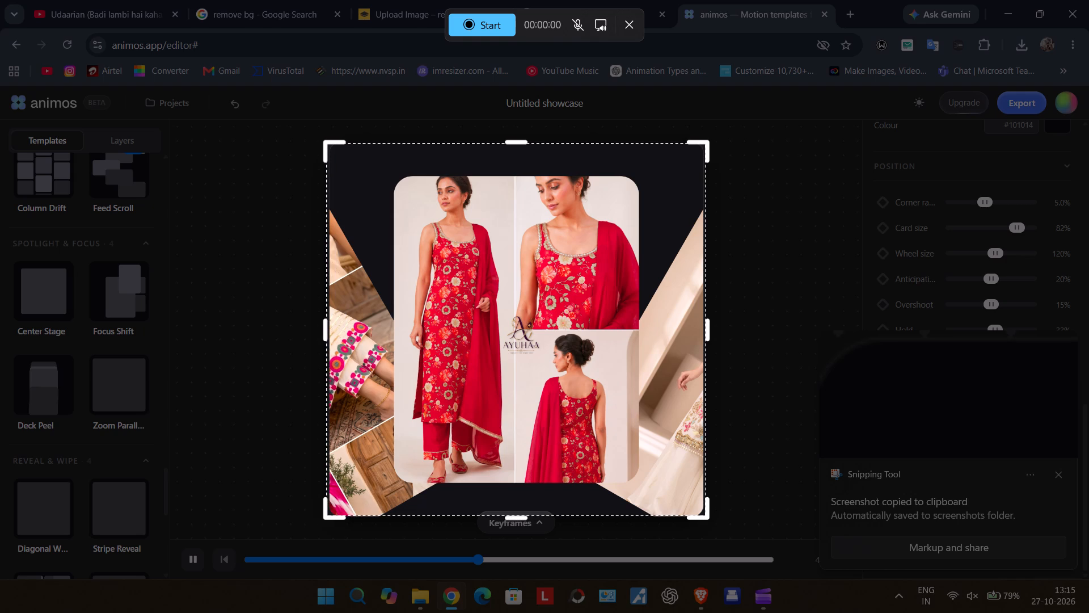
pyautogui.click(515, 142)
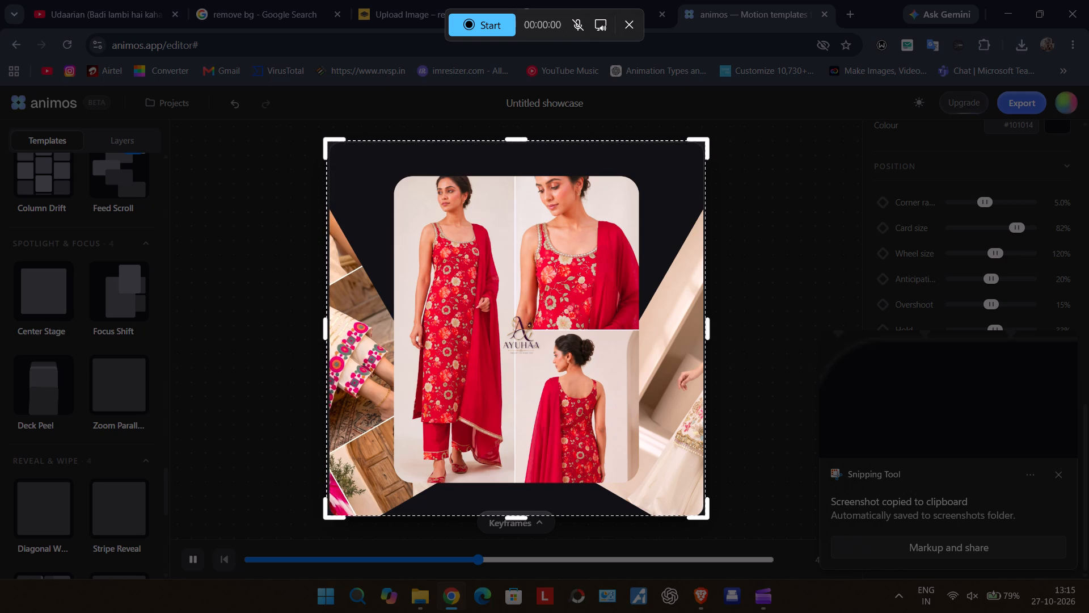
pyautogui.moveTo(508, 515); pyautogui.dragTo(516, 520)
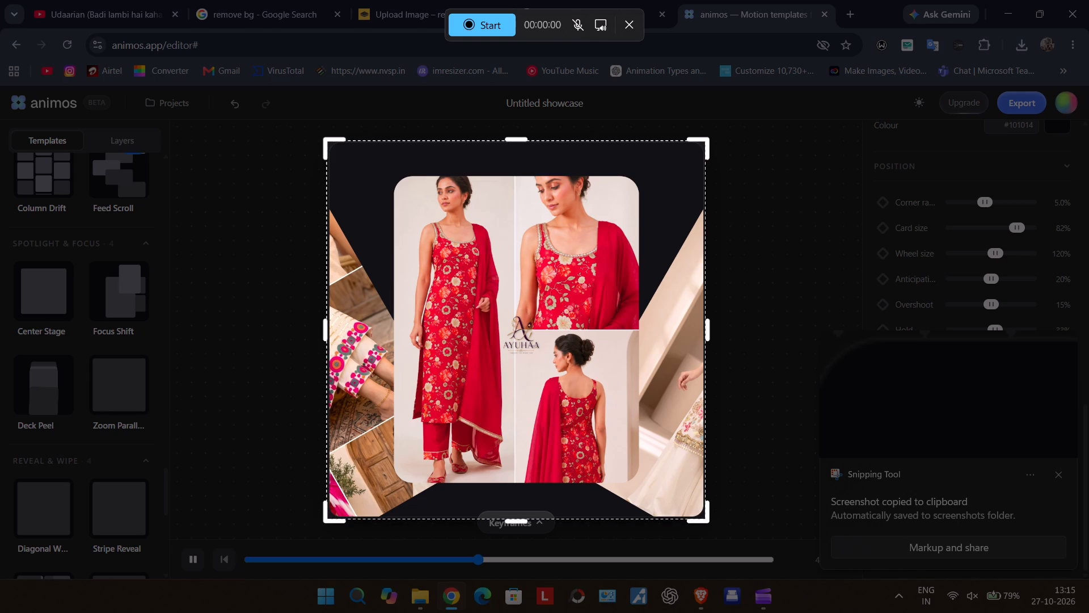
pyautogui.click(330, 328)
pyautogui.click(520, 140)
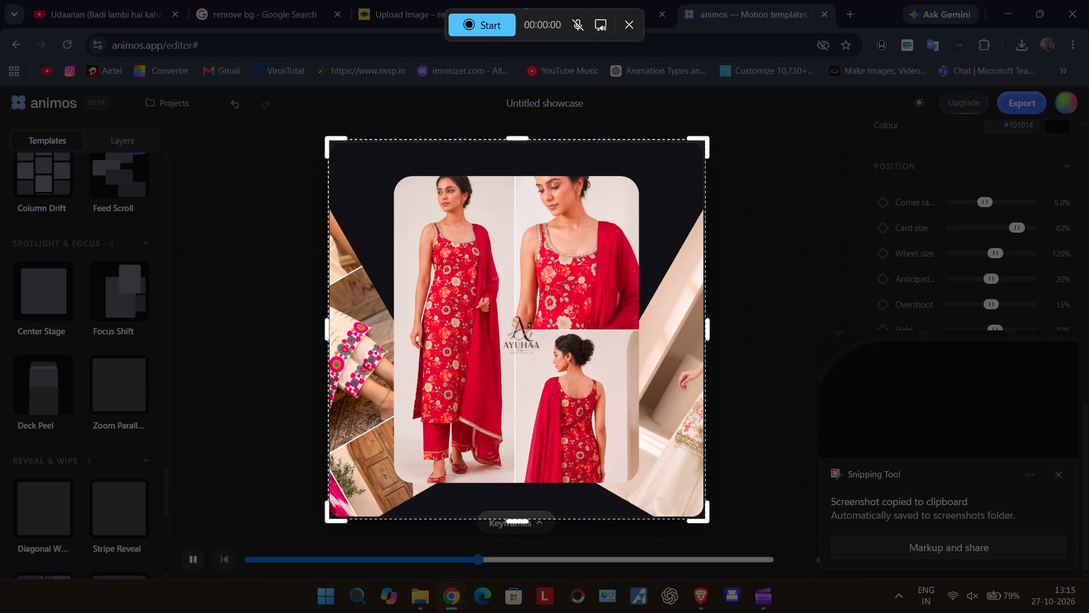
# Redraw the video recording area around the whole showcase preview and tighten its left and top edges to the preview's border.
pyautogui.click(861, 385)
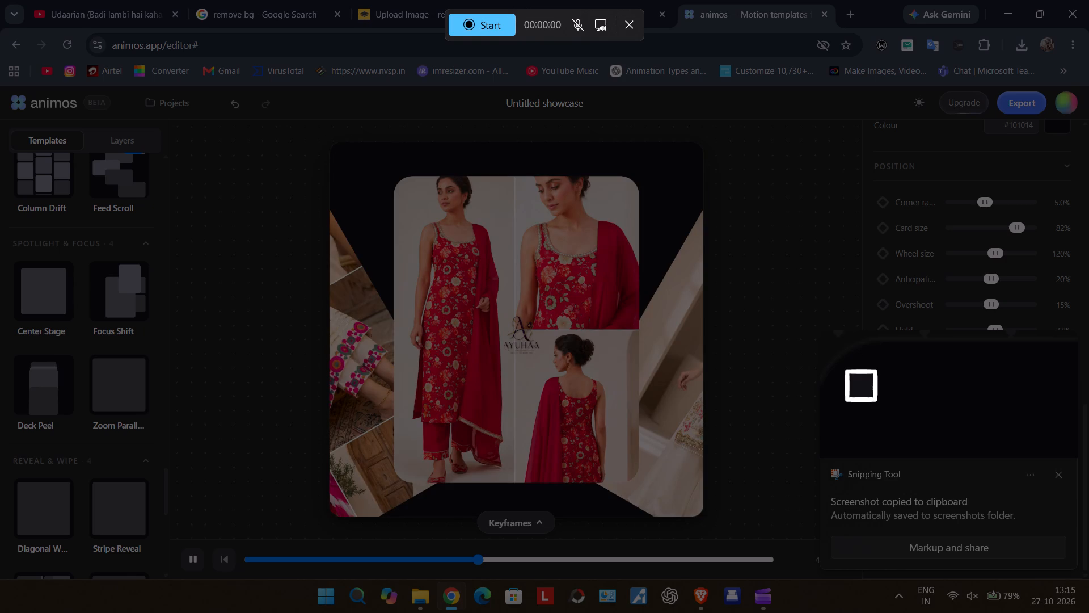
pyautogui.click(402, 214)
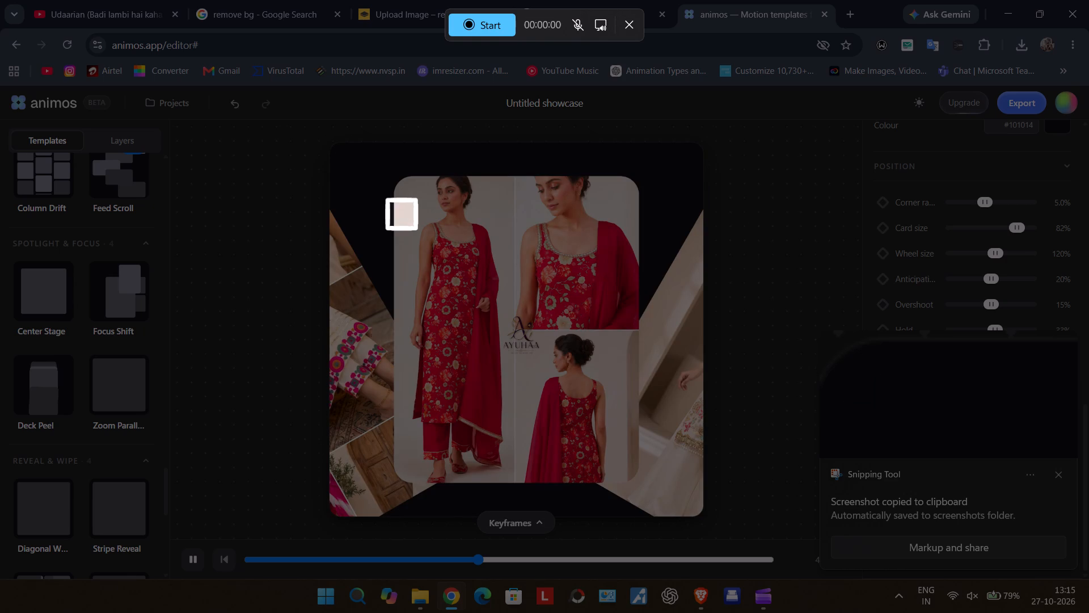
pyautogui.click(334, 146)
pyautogui.moveTo(349, 163); pyautogui.dragTo(661, 463)
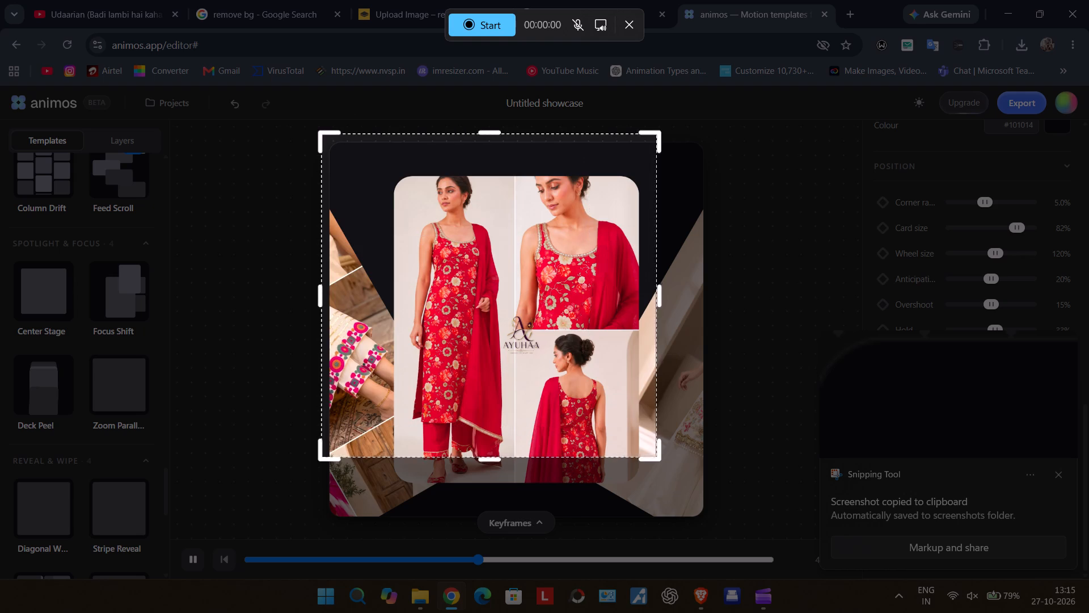
pyautogui.moveTo(661, 463); pyautogui.dragTo(710, 523)
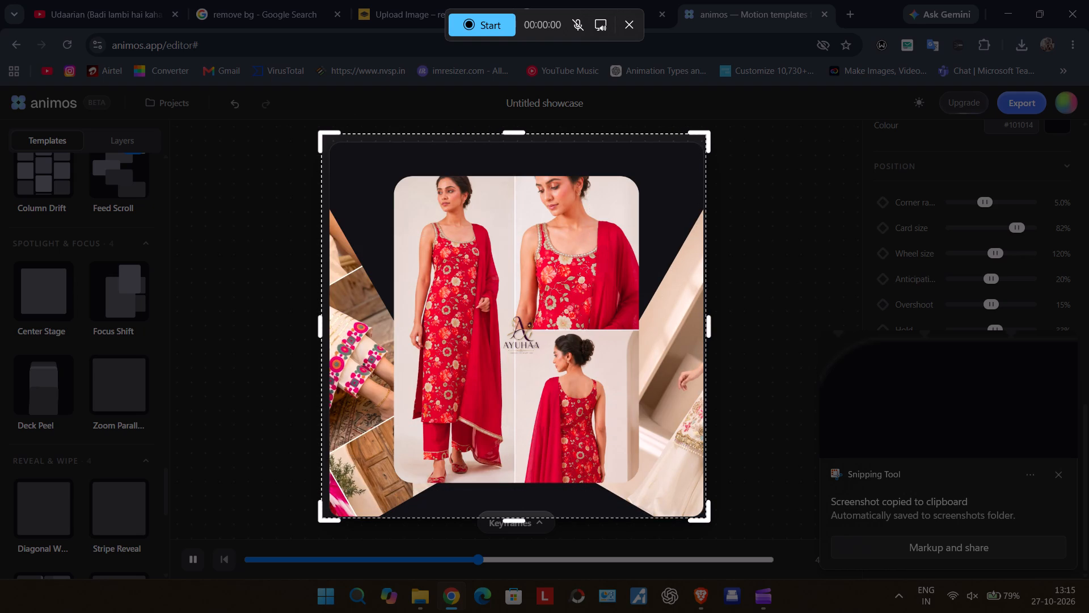
pyautogui.moveTo(322, 325); pyautogui.dragTo(328, 327)
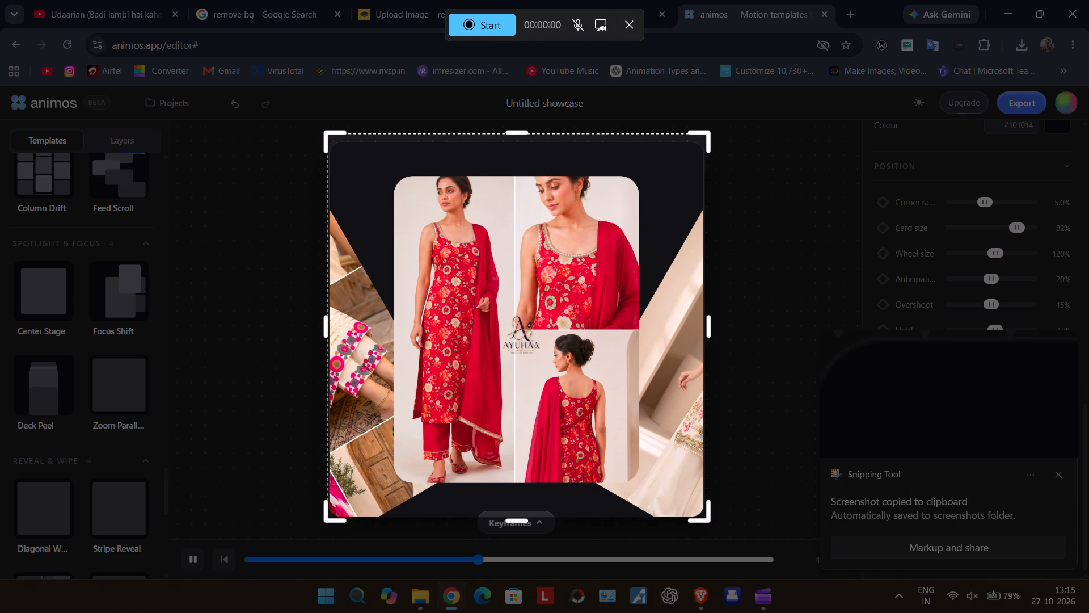
pyautogui.moveTo(514, 136); pyautogui.dragTo(517, 144)
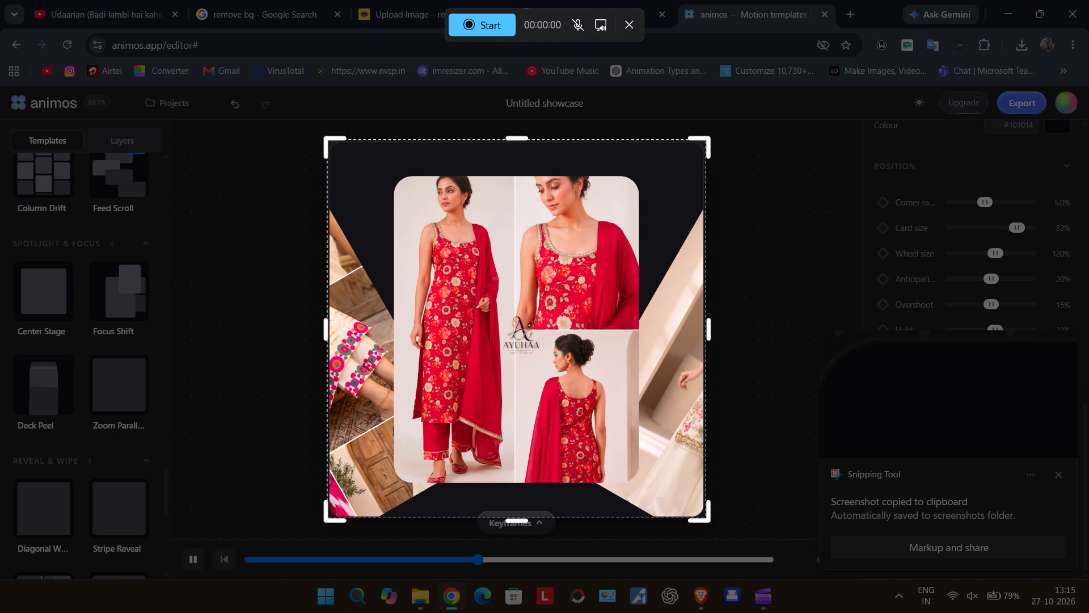
pyautogui.moveTo(517, 144); pyautogui.dragTo(518, 146)
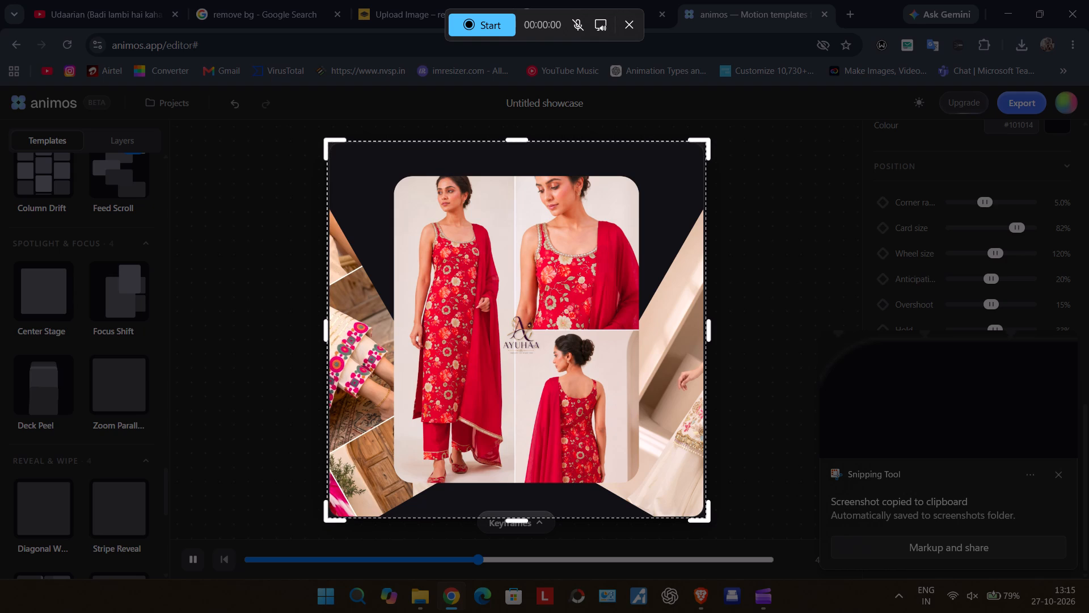
# Record about 17 seconds of the playing showcase preview and stop the recording.
pyautogui.click(492, 28)
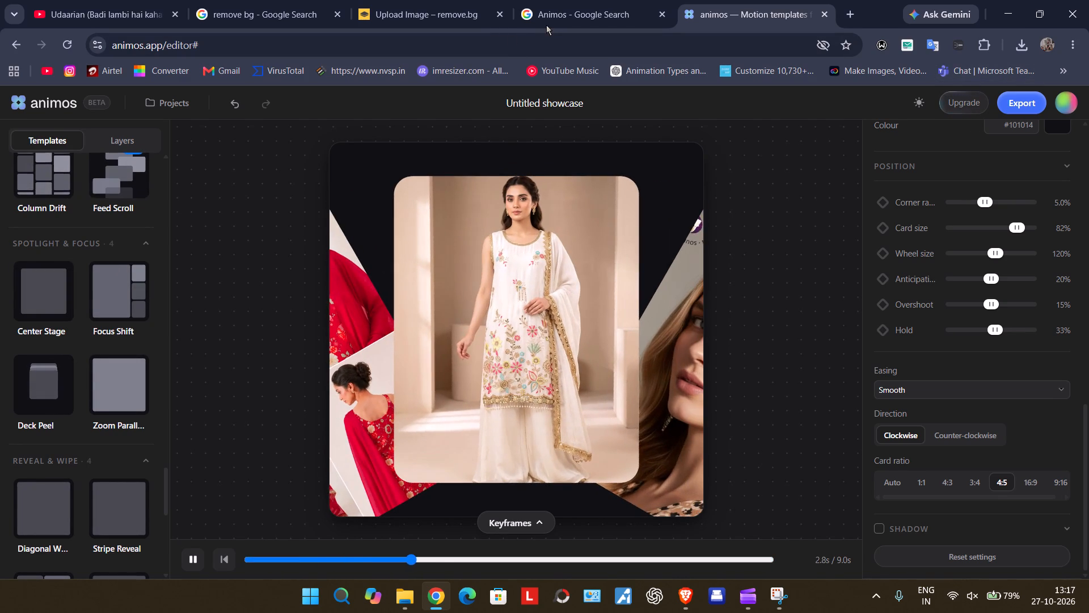
pyautogui.click(489, 21)
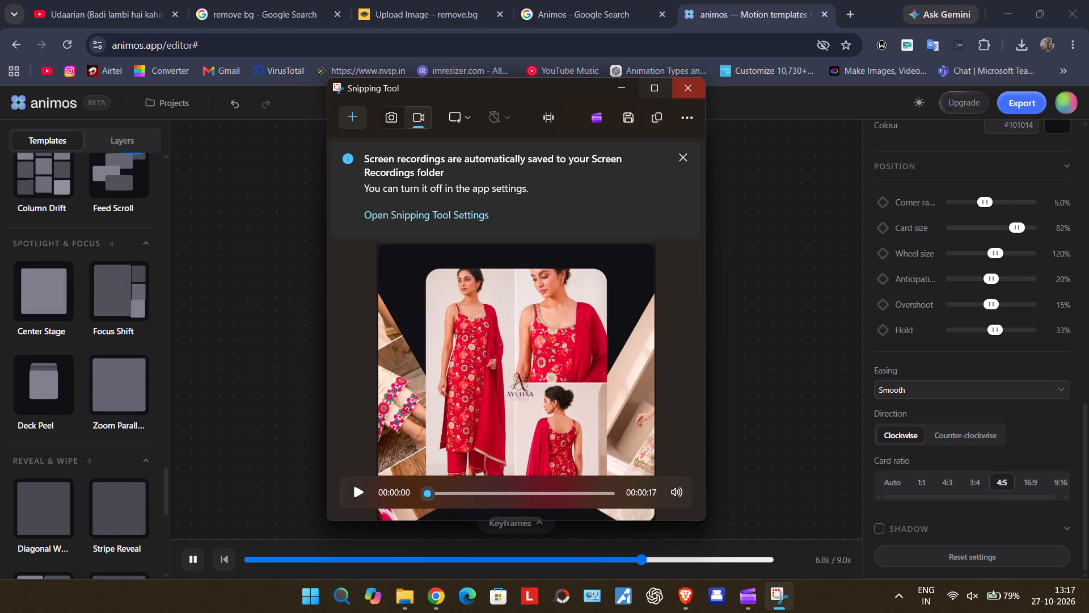
# Maximize the finished recording's window and play the clip back to check it.
pyautogui.click(651, 83)
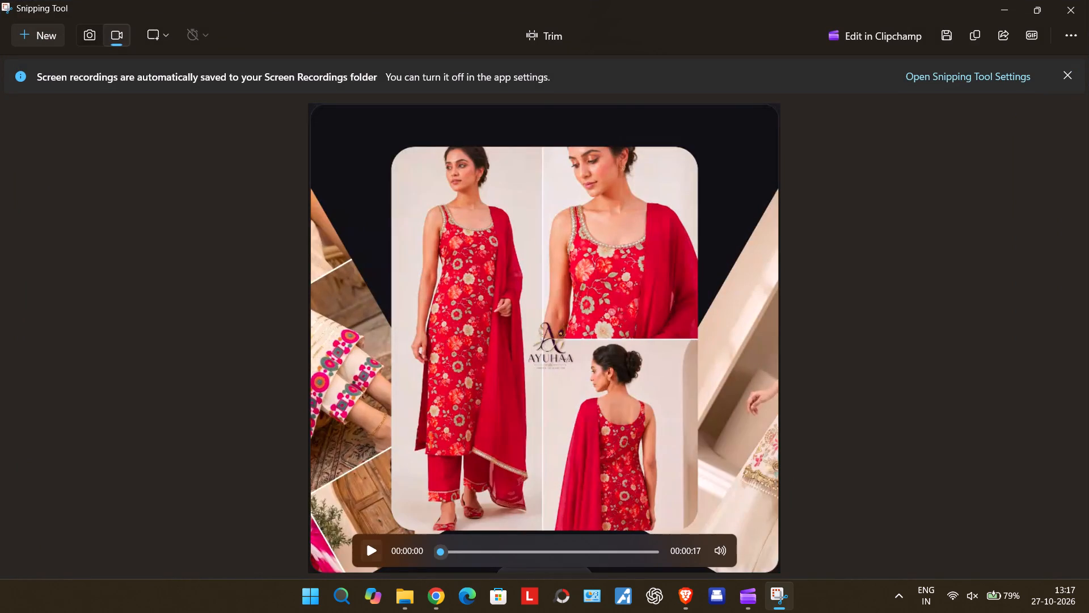
pyautogui.click(372, 545)
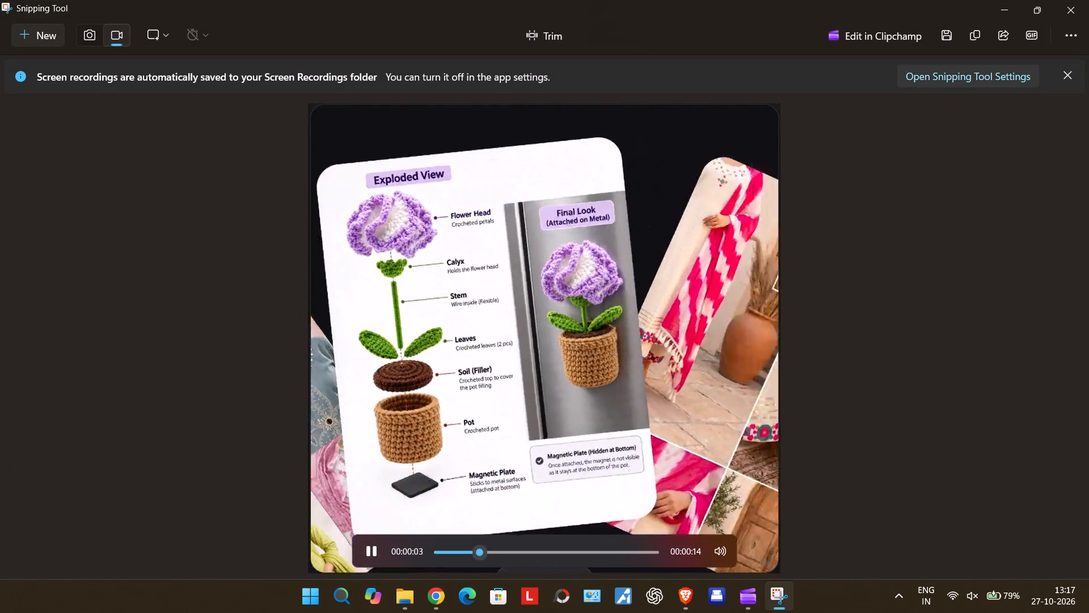
# Turn on the HDR screenshot color corrector in the Snipping Tool settings, review the other options and close Snipping Tool.
pyautogui.click(963, 74)
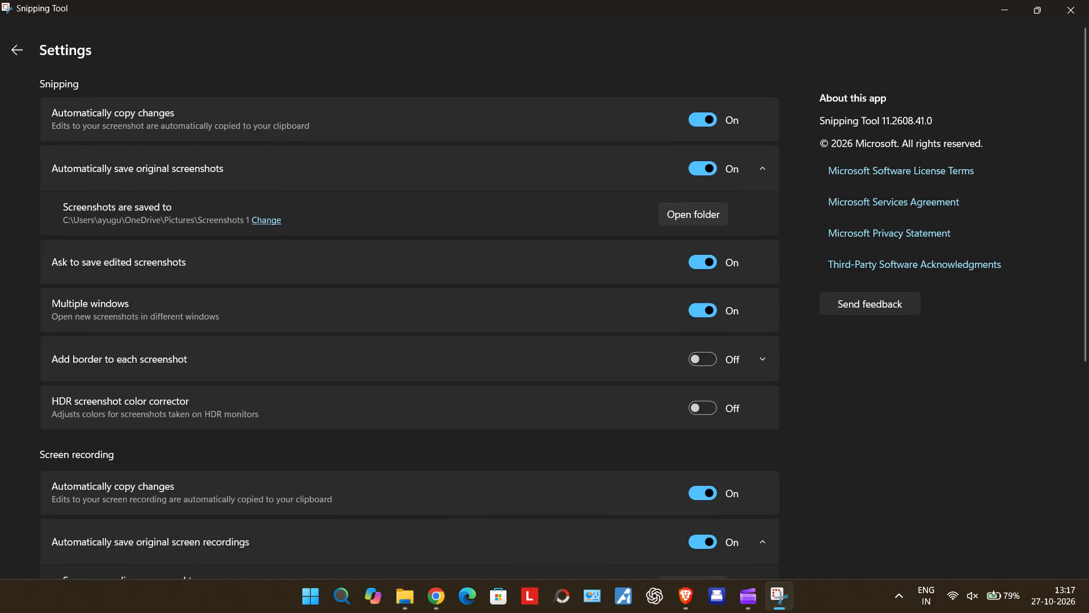
pyautogui.scroll(-6, 609, 330)
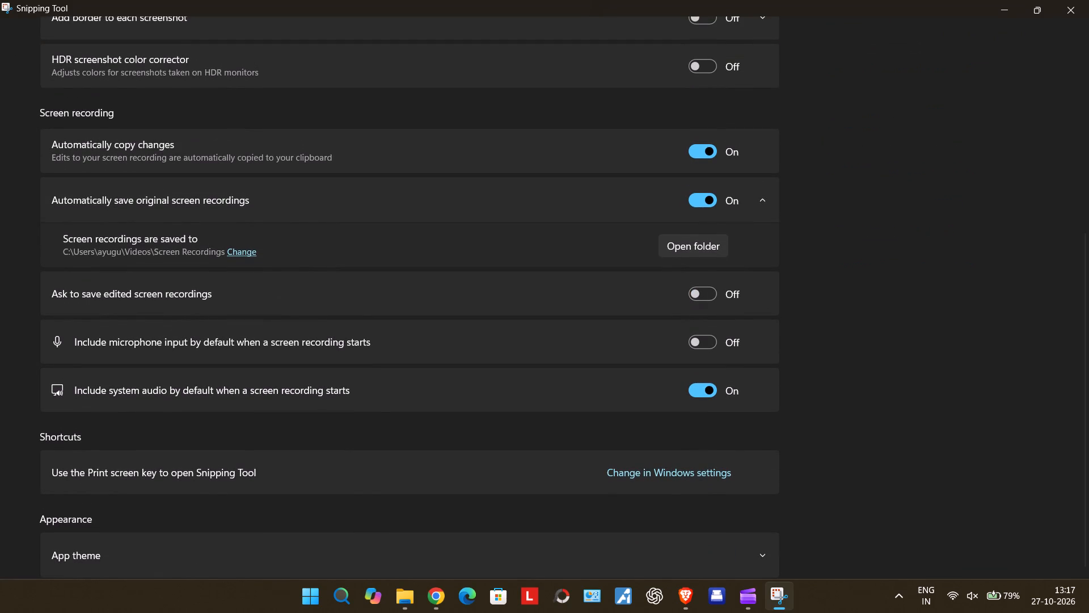
pyautogui.scroll(1, 609, 330)
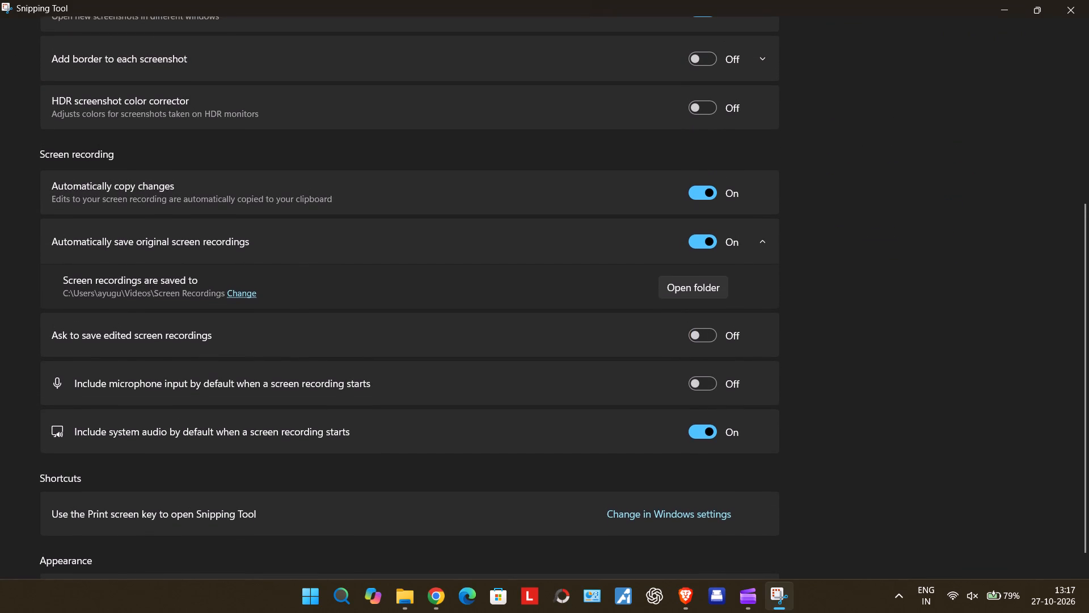
pyautogui.scroll(1, 609, 330)
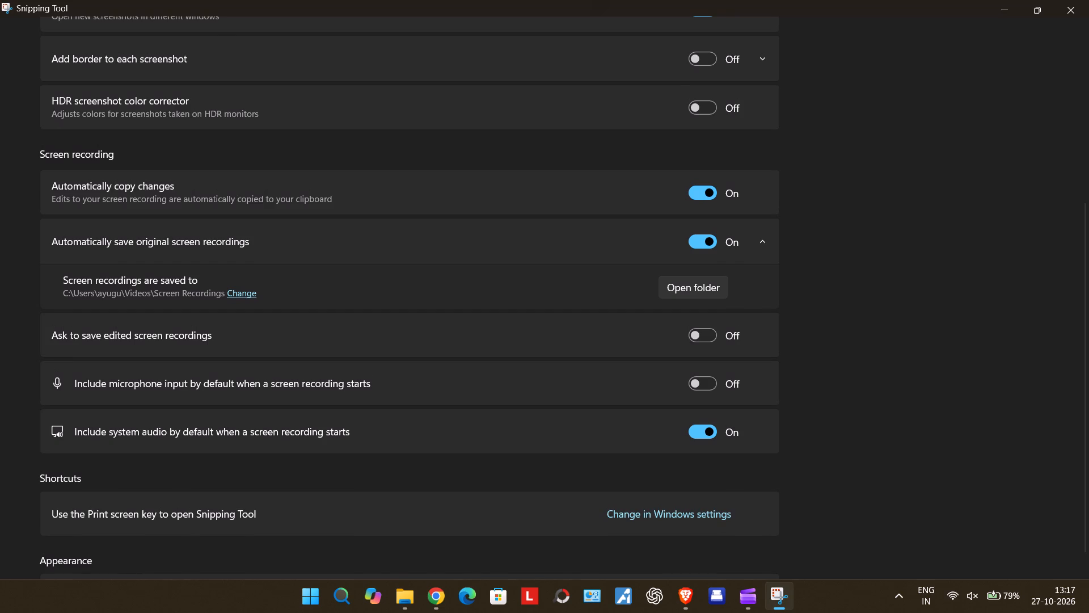
pyautogui.scroll(4, 609, 330)
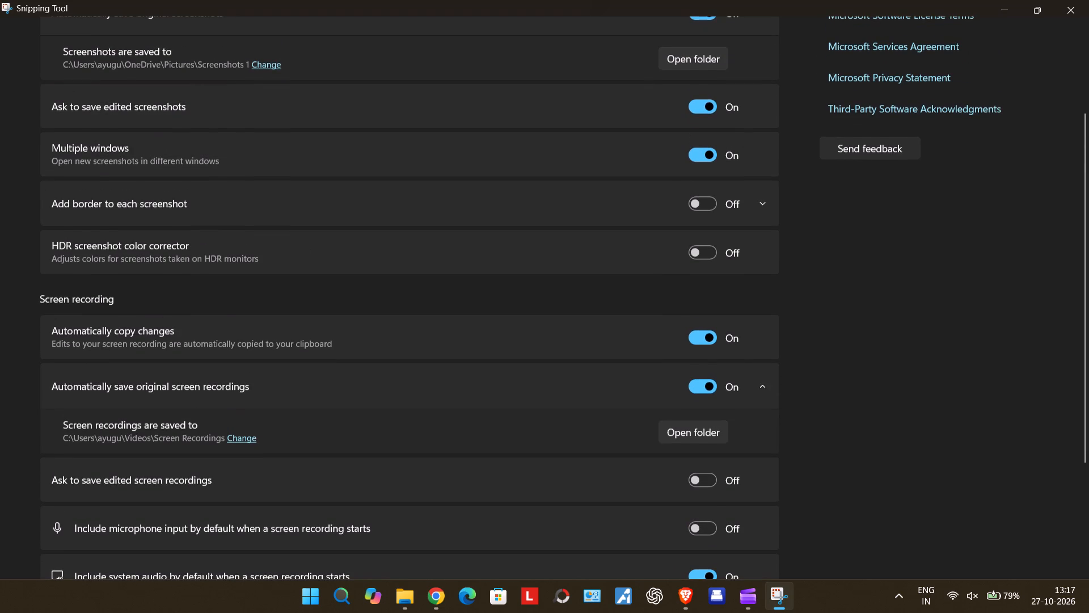
pyautogui.click(717, 247)
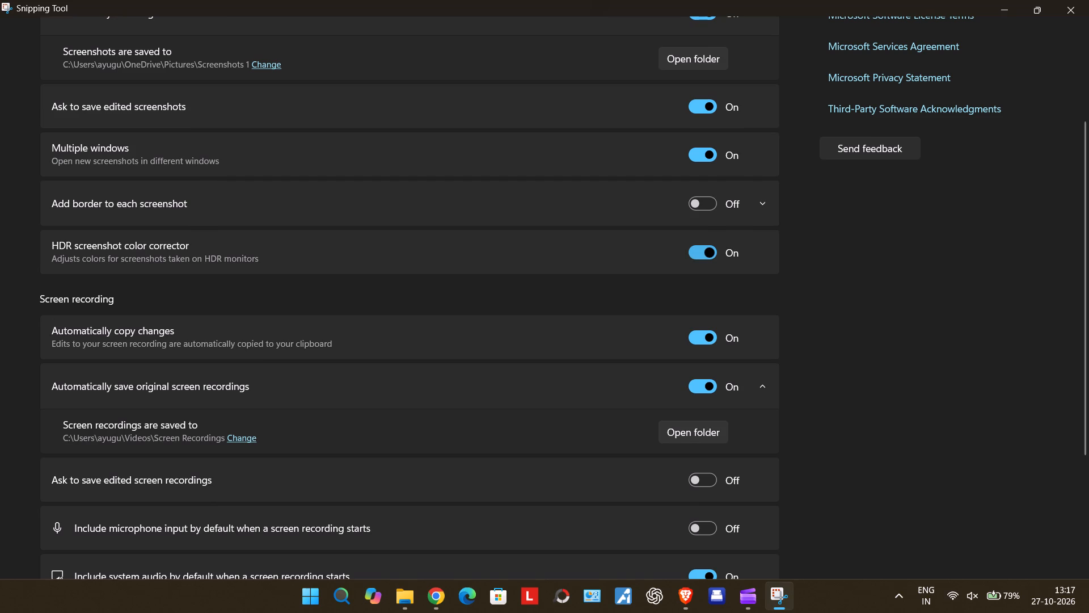
pyautogui.scroll(2, 698, 211)
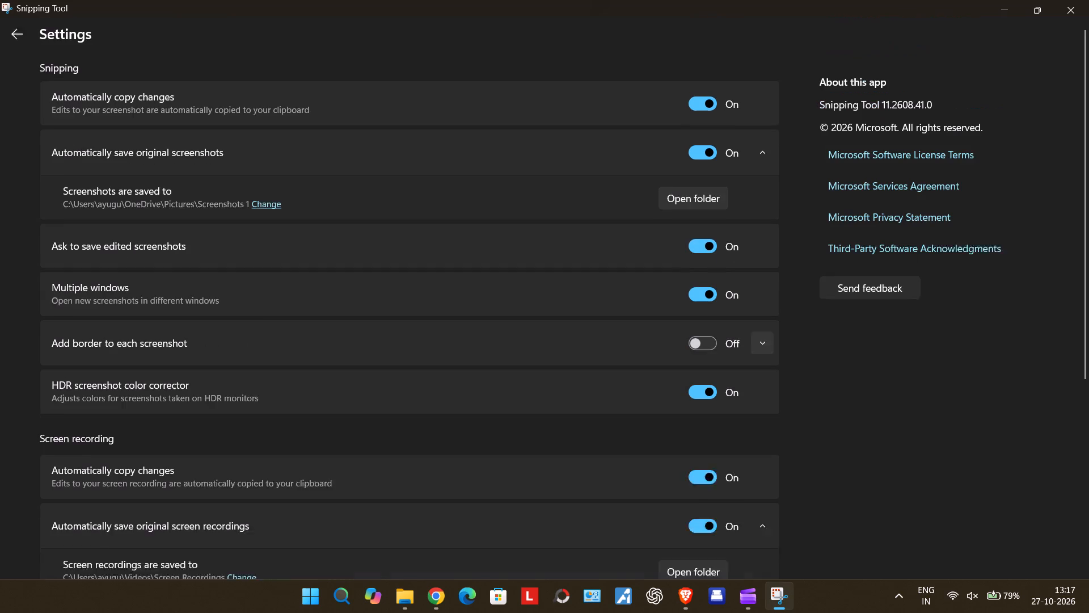
pyautogui.scroll(1, 698, 211)
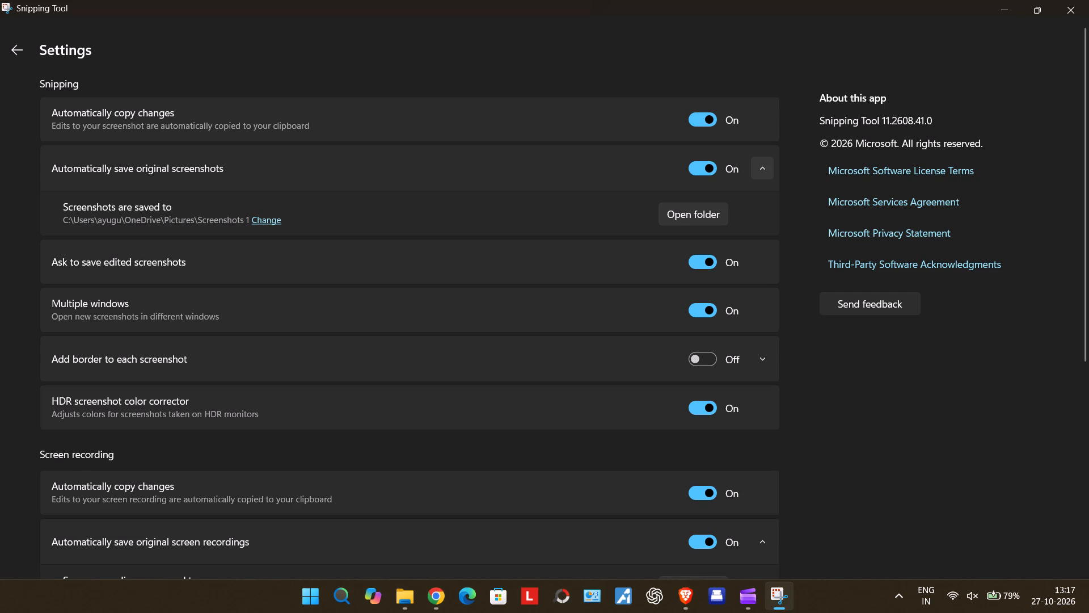
pyautogui.scroll(-6, 472, 330)
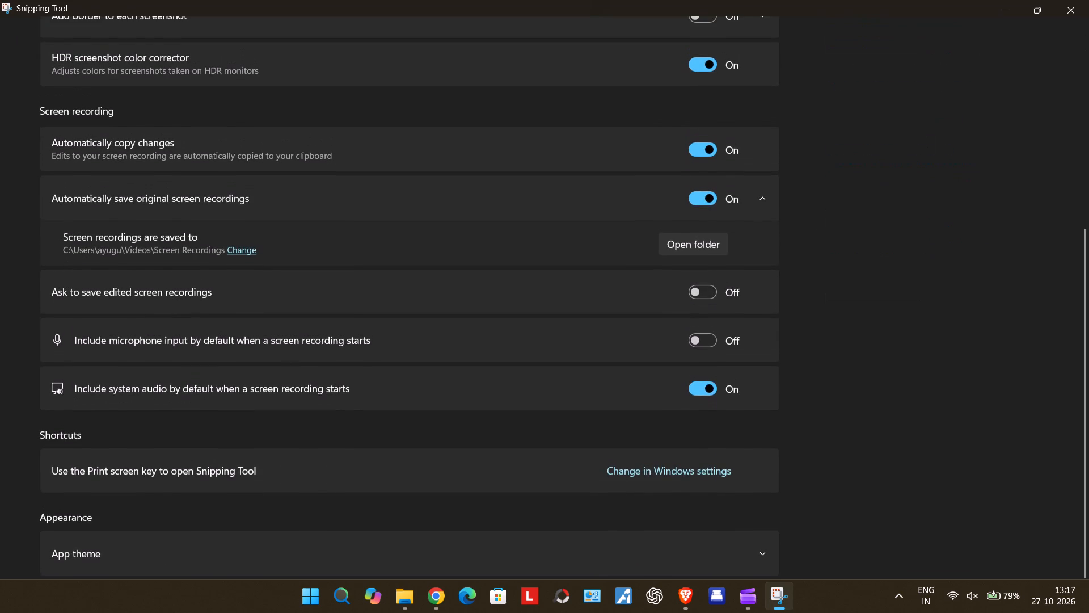
pyautogui.click(1088, 3)
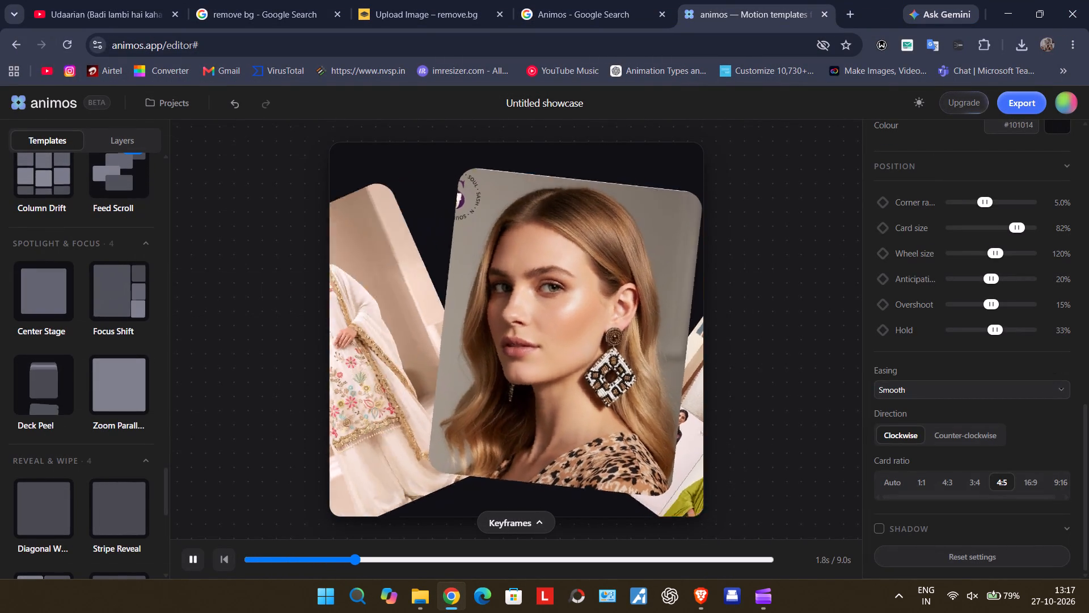
# Start a new Snipping Tool video capture and mark out an area of about 664 x 658 px framing the showcase preview.
pyautogui.press('shift+super+s')
pyautogui.click(476, 24)
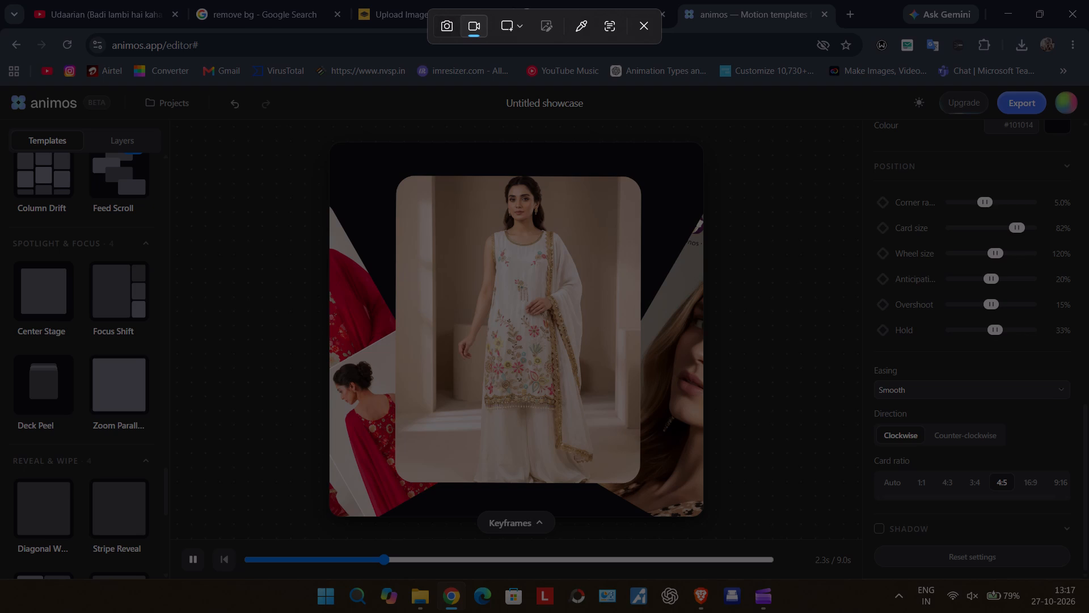
pyautogui.moveTo(328, 143); pyautogui.dragTo(591, 459)
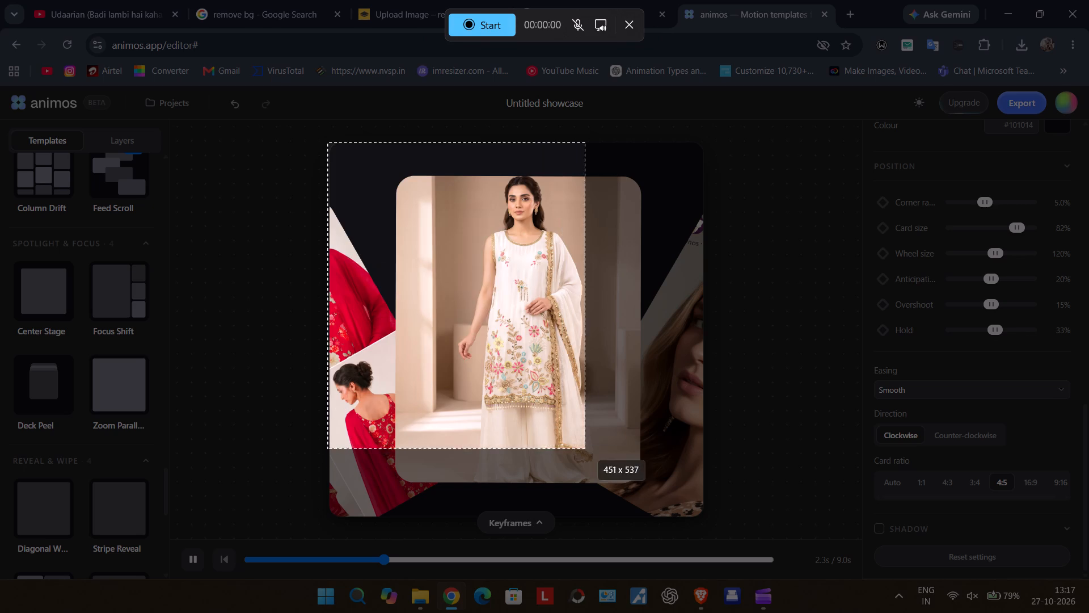
pyautogui.moveTo(591, 459); pyautogui.dragTo(703, 516)
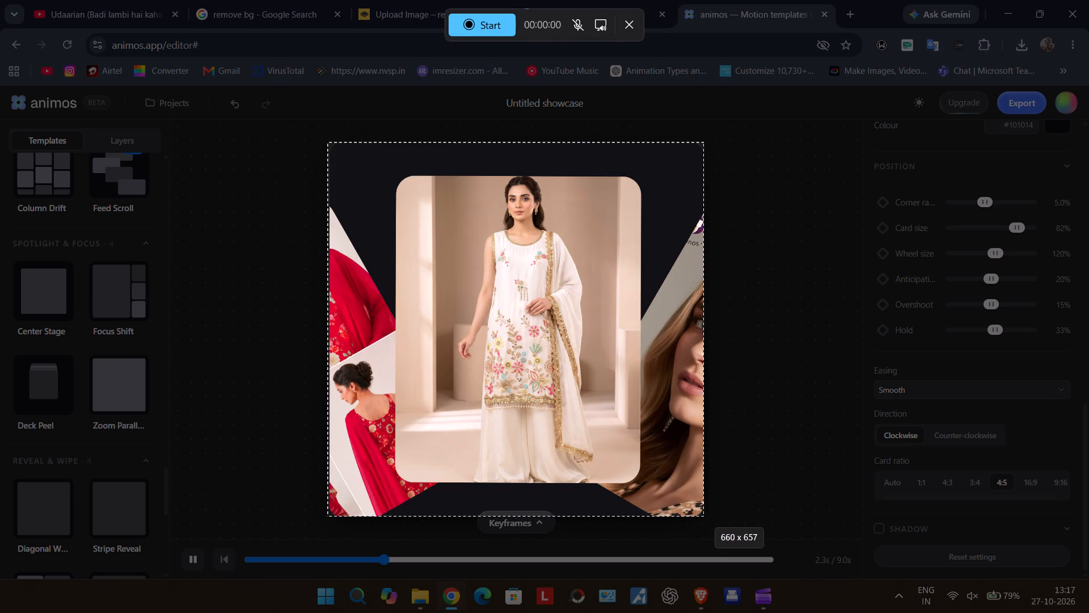
pyautogui.moveTo(703, 516); pyautogui.dragTo(706, 514)
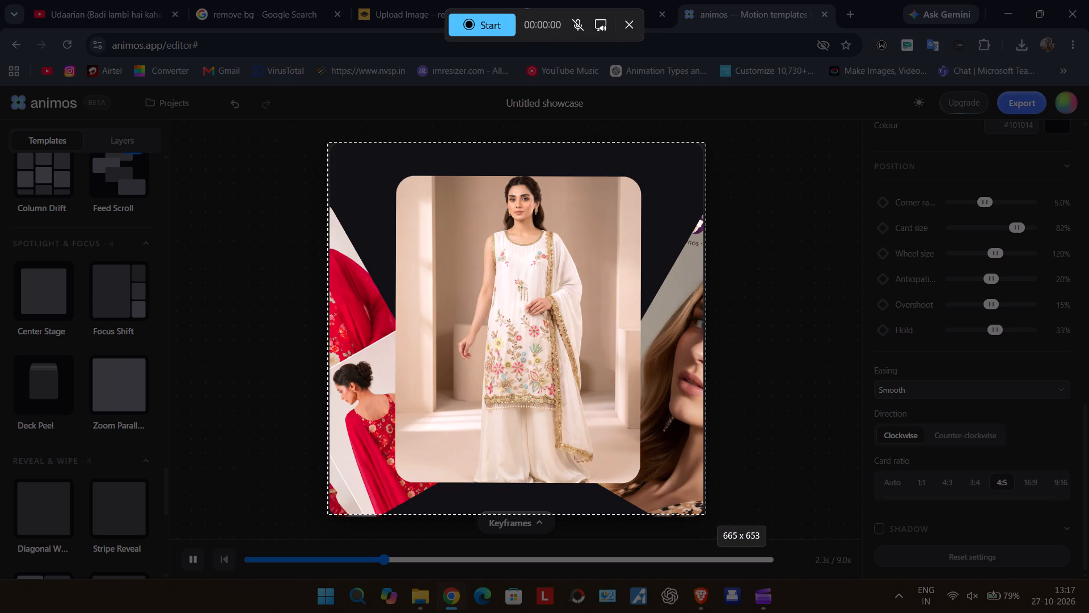
pyautogui.moveTo(706, 514); pyautogui.dragTo(705, 517)
# Record about 25 seconds of the carousel animation in the marked area and stop the recording.
pyautogui.click(471, 24)
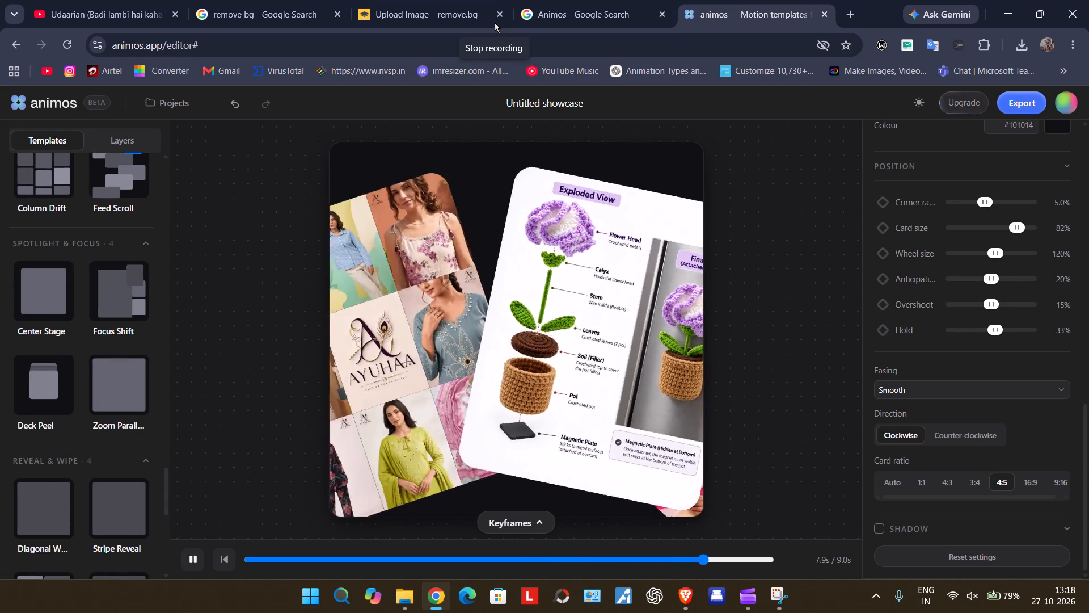
pyautogui.click(495, 23)
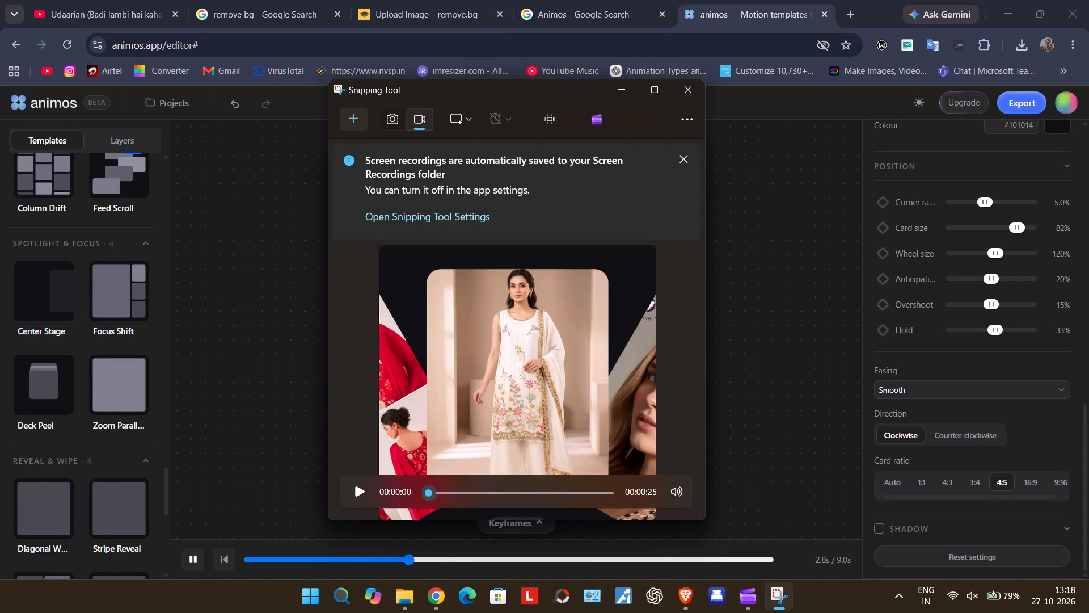
# Maximize the new recording's window and play the clip back to review the carousel animation.
pyautogui.click(660, 90)
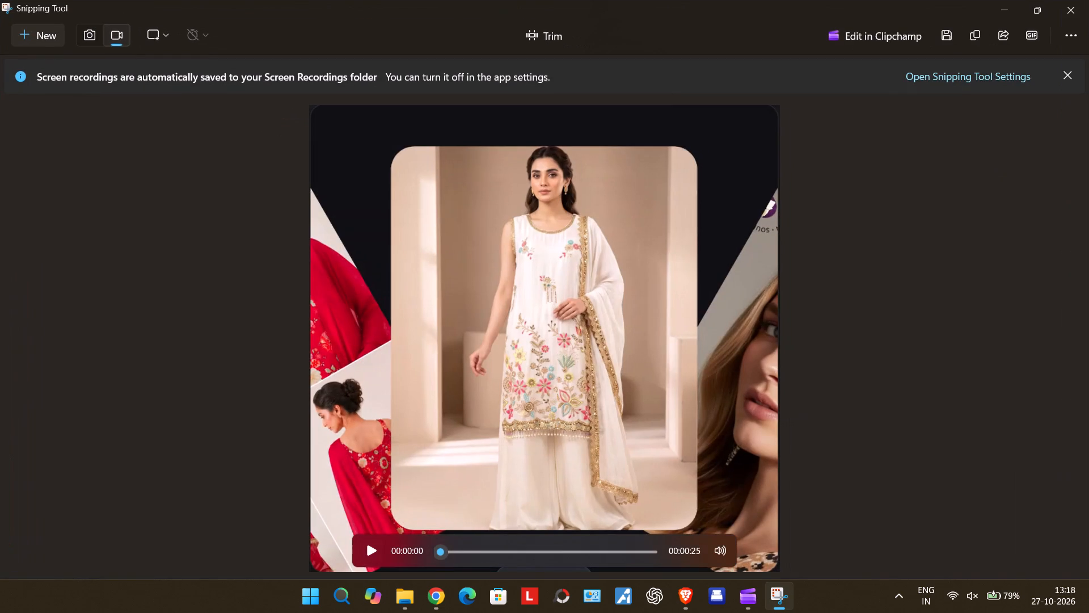
pyautogui.click(372, 540)
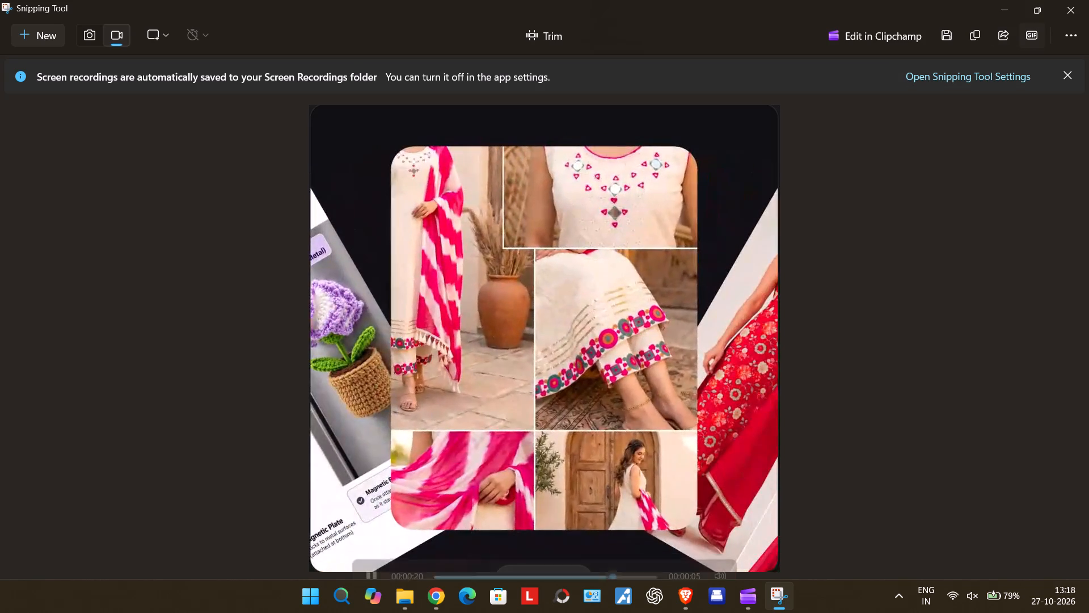
# Set up a GIF export of the recording with High quality.
pyautogui.click(1029, 32)
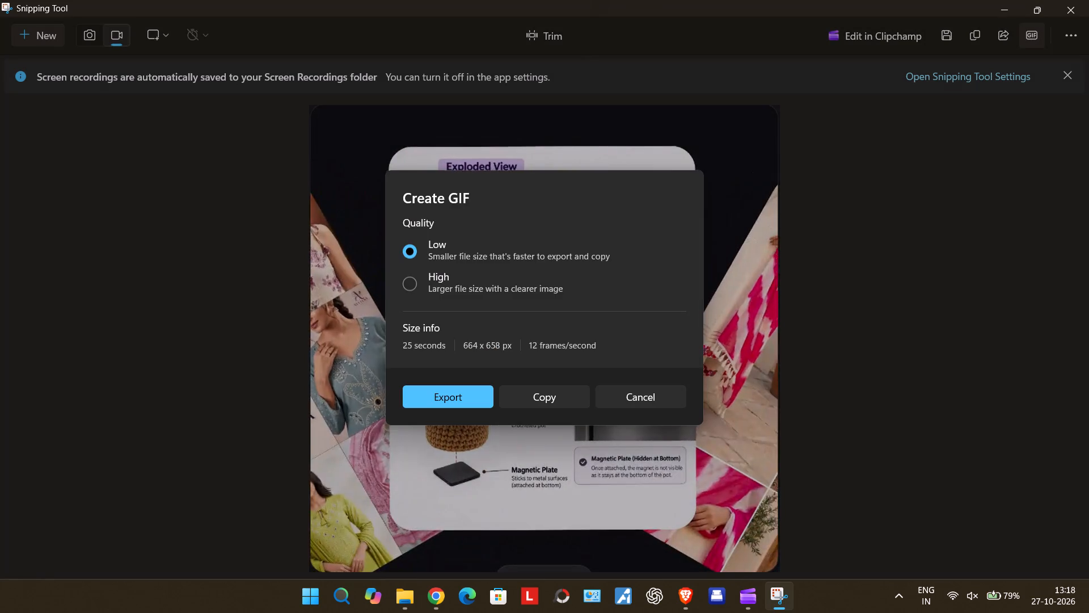
pyautogui.click(413, 286)
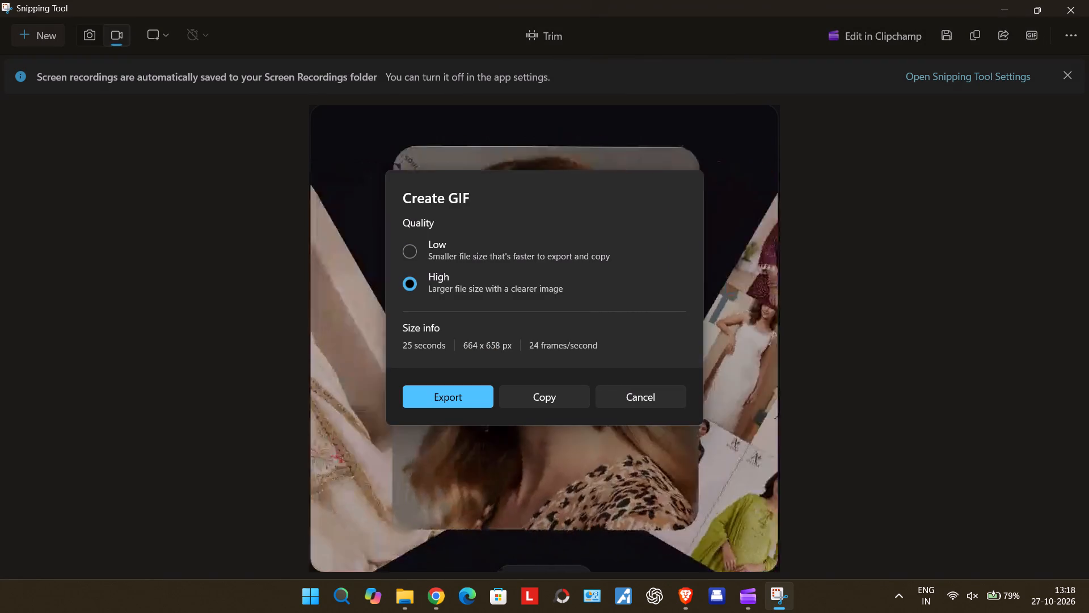
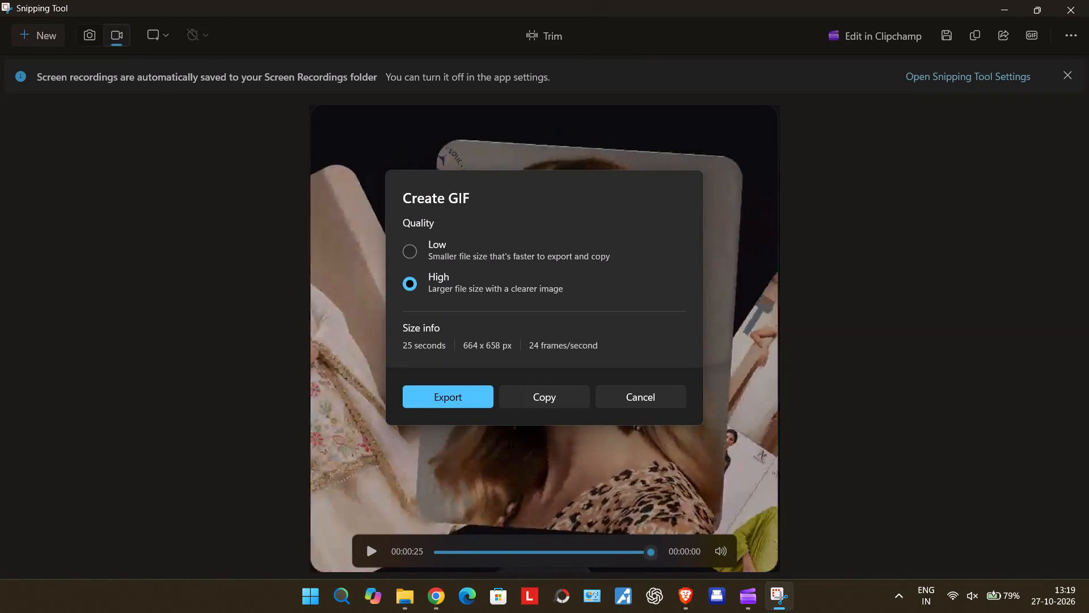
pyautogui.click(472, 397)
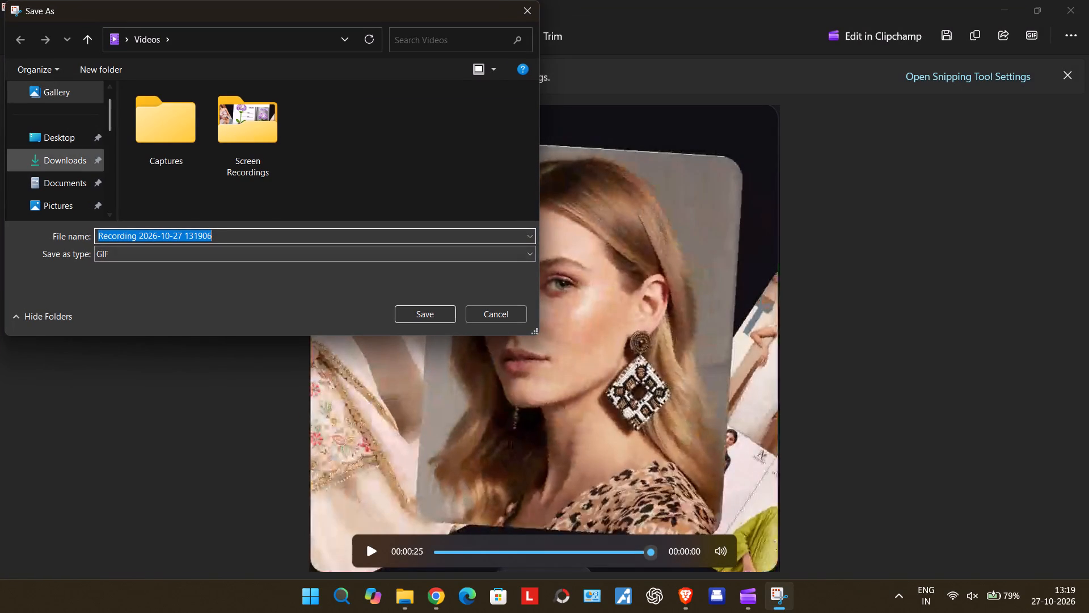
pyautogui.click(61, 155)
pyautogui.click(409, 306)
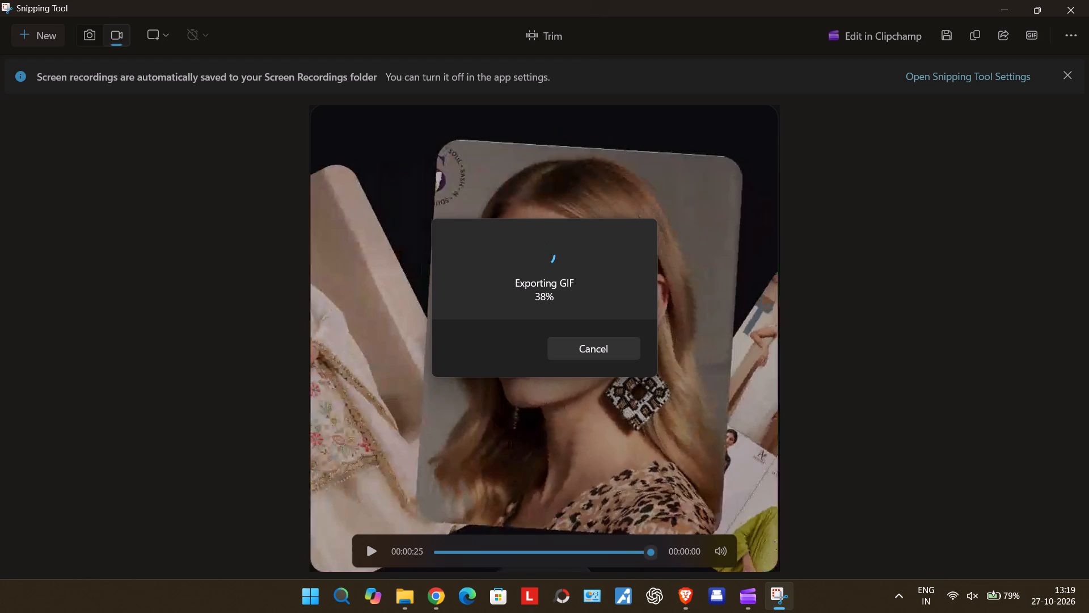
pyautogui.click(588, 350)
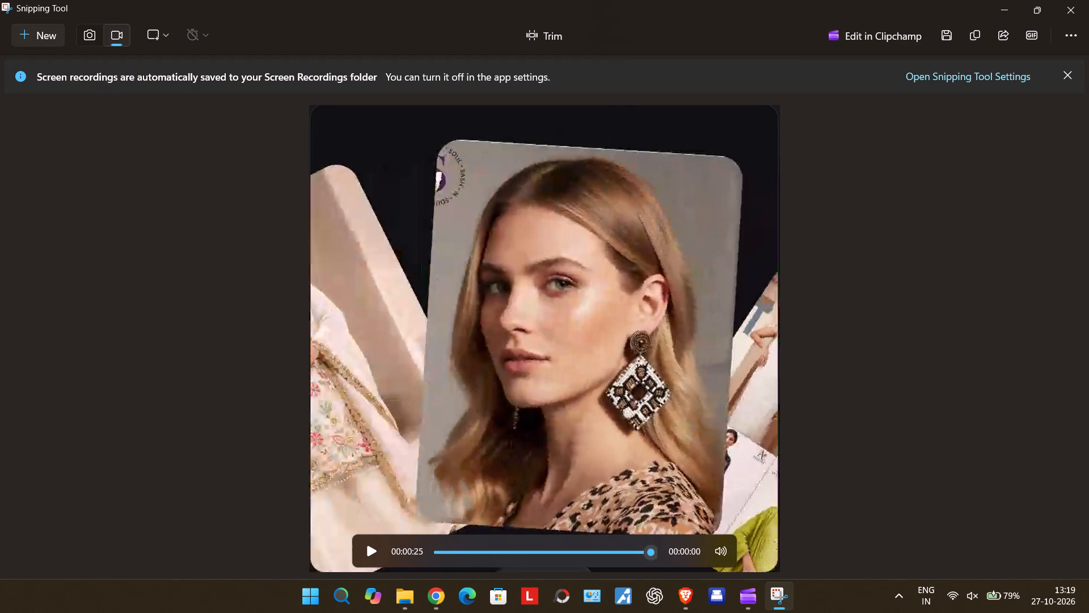
# Start trimming the recording and cut its beginning so that about 19.87 seconds of the clip remain.
pyautogui.click(534, 29)
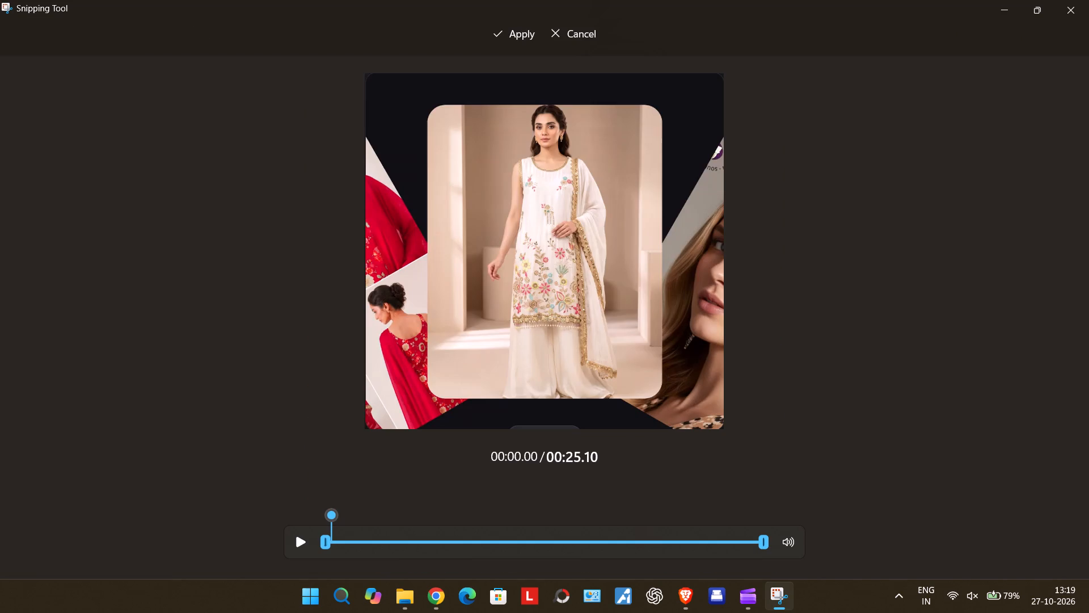
pyautogui.click(306, 542)
pyautogui.moveTo(322, 544); pyautogui.dragTo(340, 544)
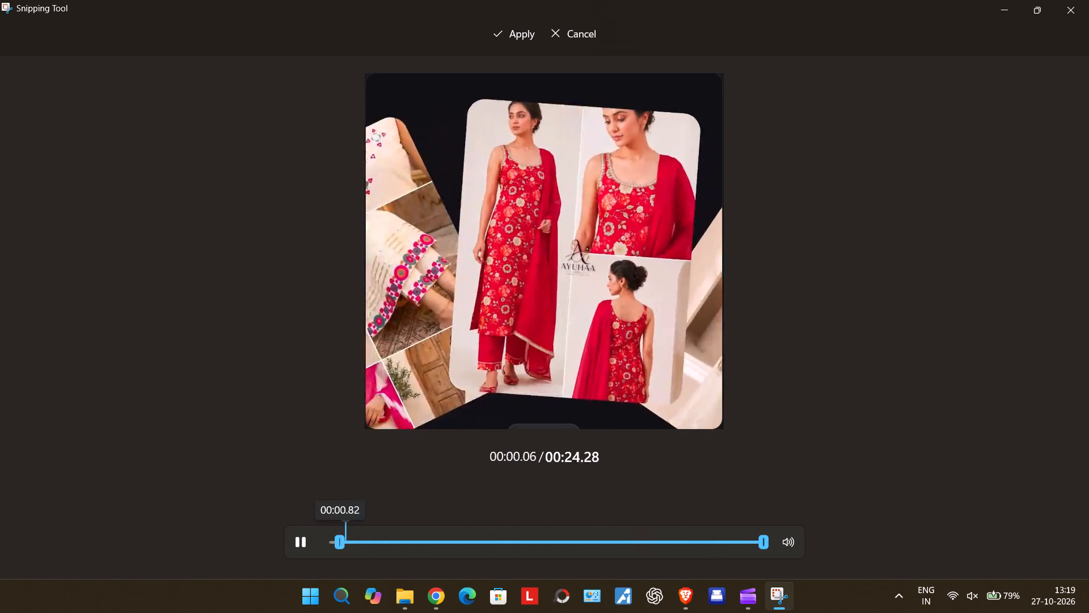
pyautogui.moveTo(340, 544); pyautogui.dragTo(445, 553)
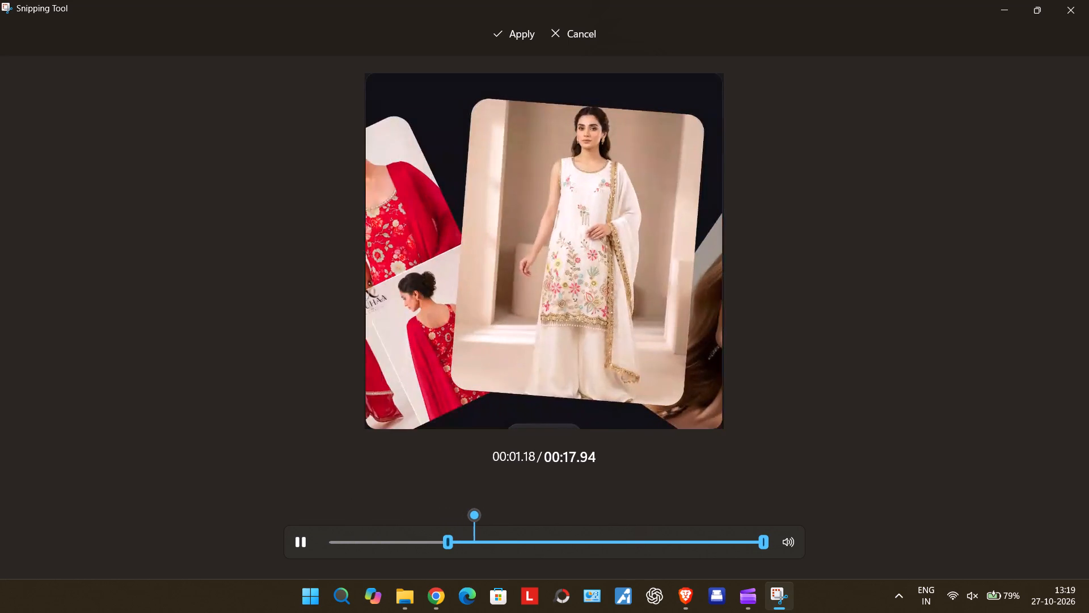
pyautogui.moveTo(445, 544); pyautogui.dragTo(429, 542)
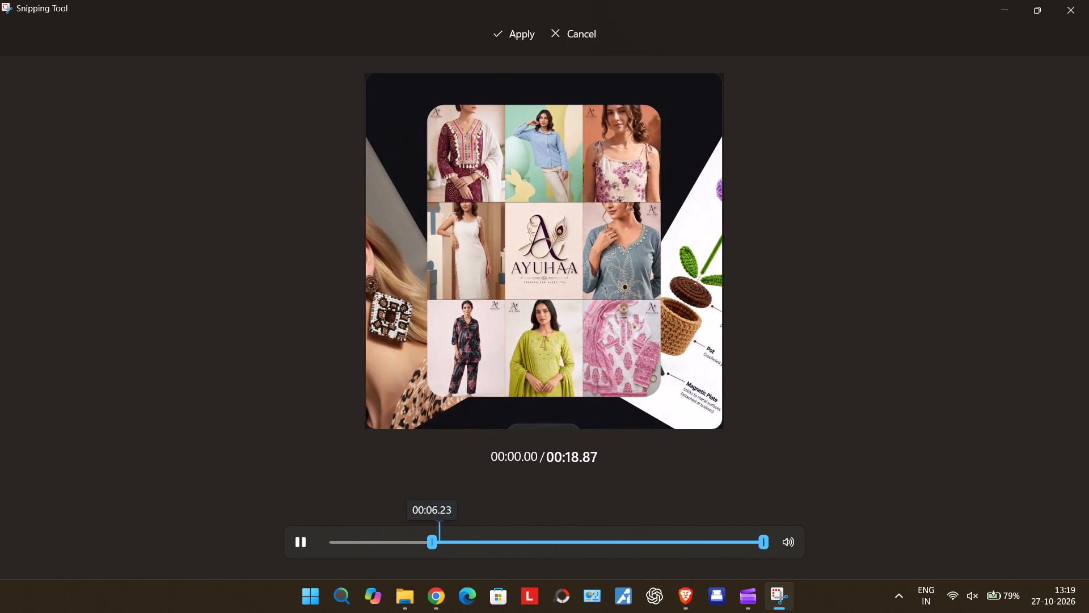
pyautogui.moveTo(429, 542); pyautogui.dragTo(430, 542)
pyautogui.moveTo(430, 542); pyautogui.dragTo(424, 541)
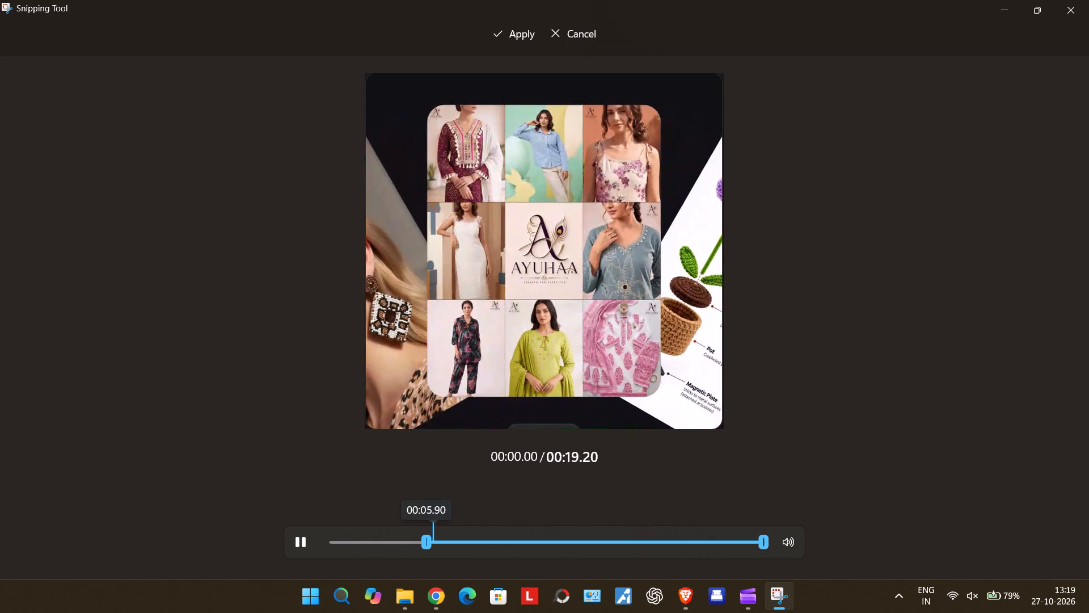
pyautogui.moveTo(424, 541); pyautogui.dragTo(423, 541)
pyautogui.moveTo(423, 541); pyautogui.dragTo(412, 541)
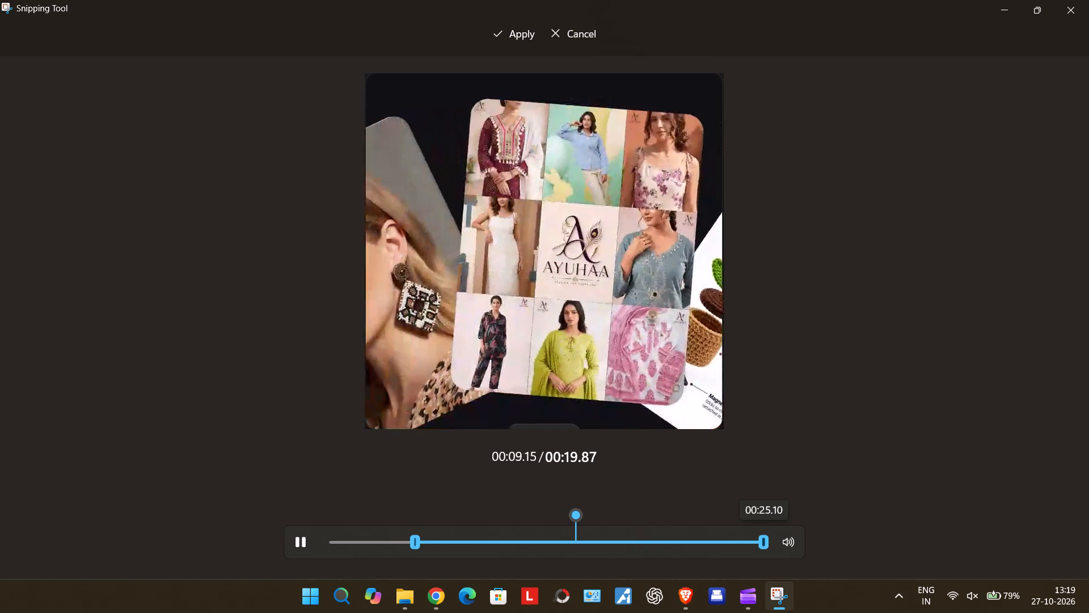
# Cut the end of the clip to about 00:15.05, keeping about 9.85 seconds, play back the selection, and apply the trim.
pyautogui.moveTo(765, 539); pyautogui.dragTo(576, 524)
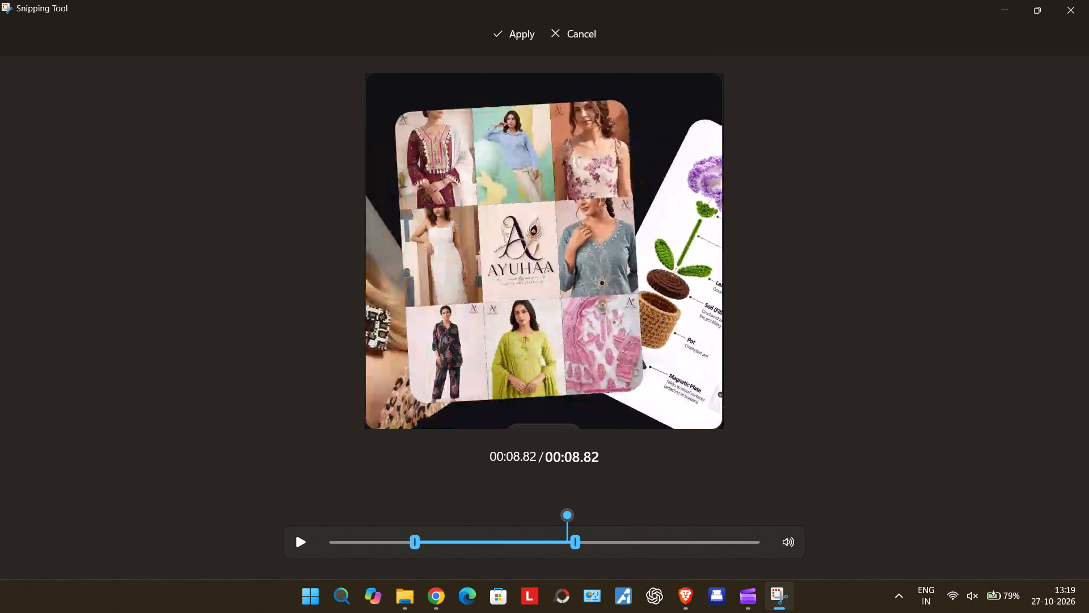
pyautogui.click(299, 540)
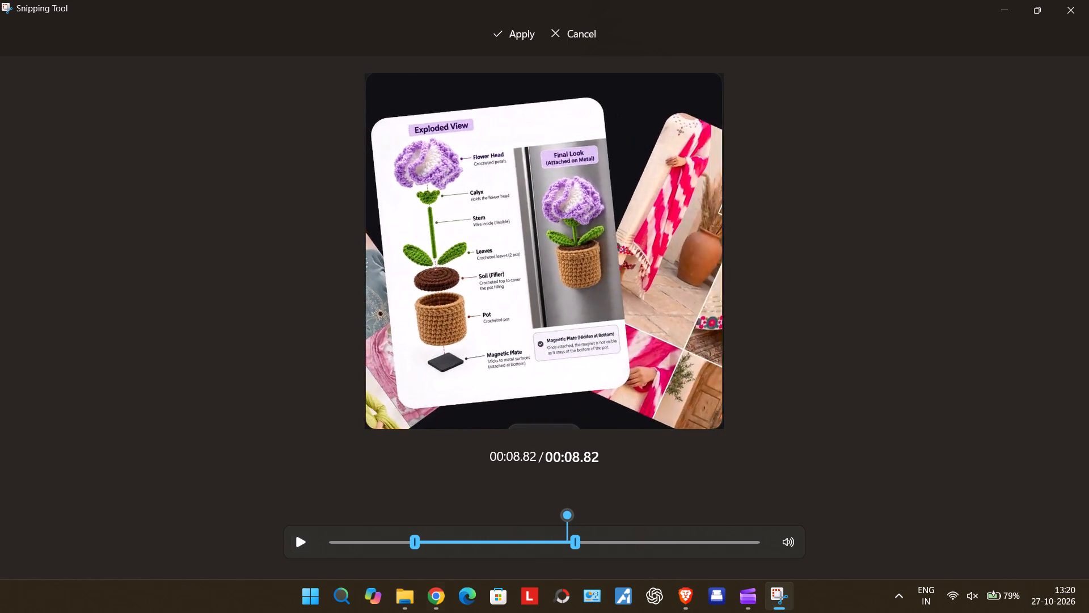
pyautogui.moveTo(576, 539); pyautogui.dragTo(583, 540)
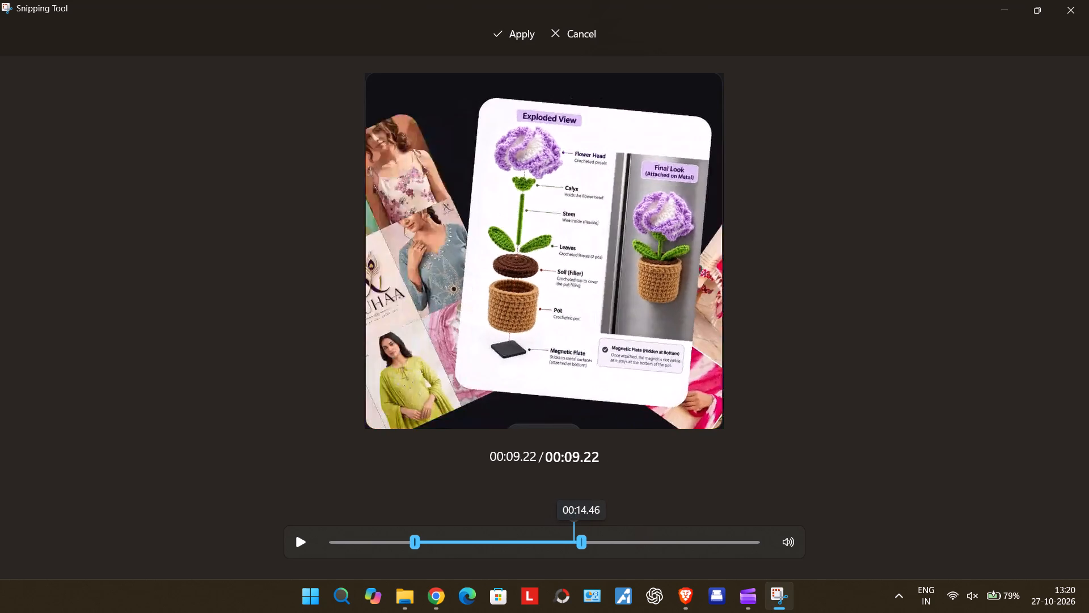
pyautogui.moveTo(583, 540); pyautogui.dragTo(593, 540)
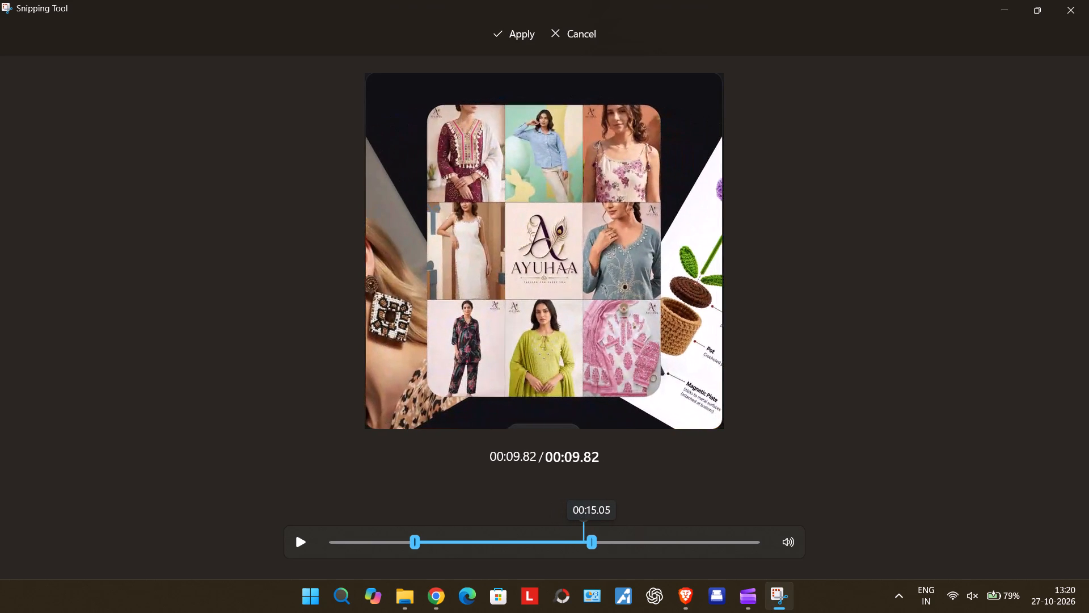
pyautogui.moveTo(593, 540); pyautogui.dragTo(593, 540)
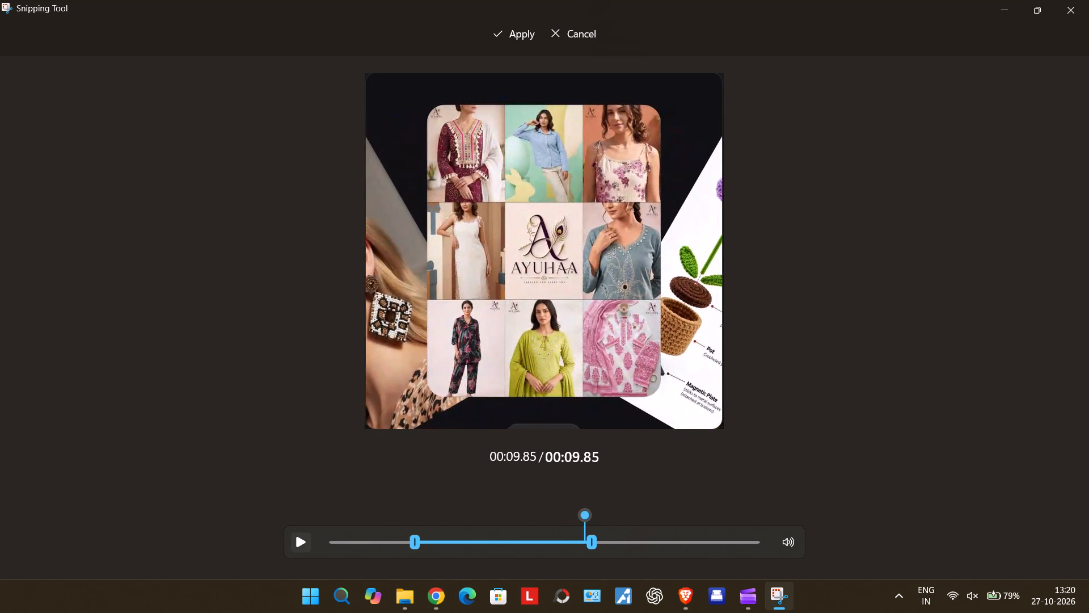
pyautogui.click(296, 545)
pyautogui.click(515, 40)
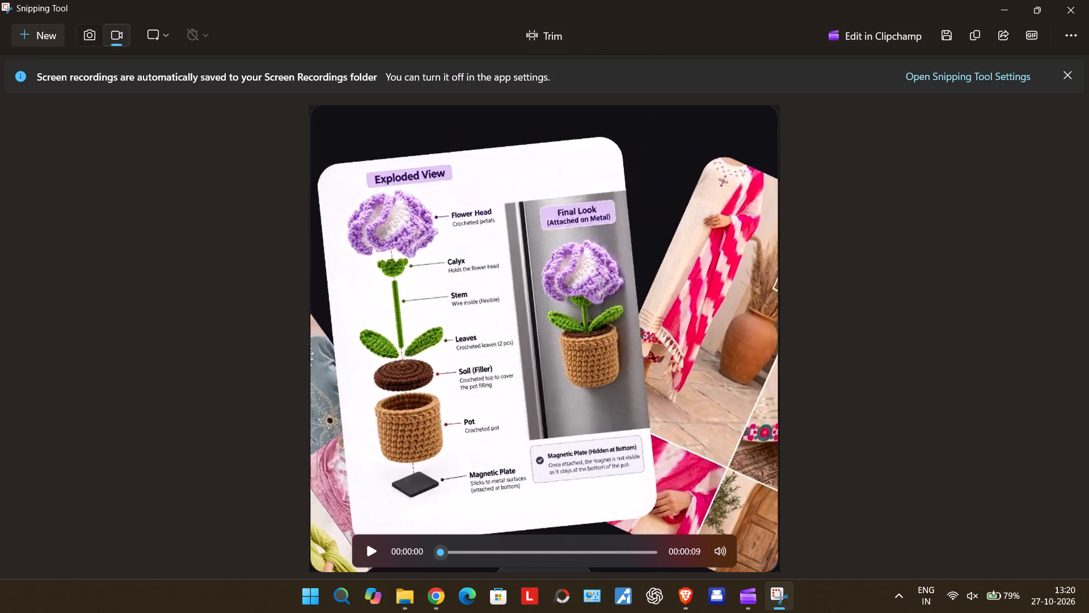
# Export the trimmed recording as a High quality GIF to the Downloads folder under the suggested file name.
pyautogui.click(1036, 33)
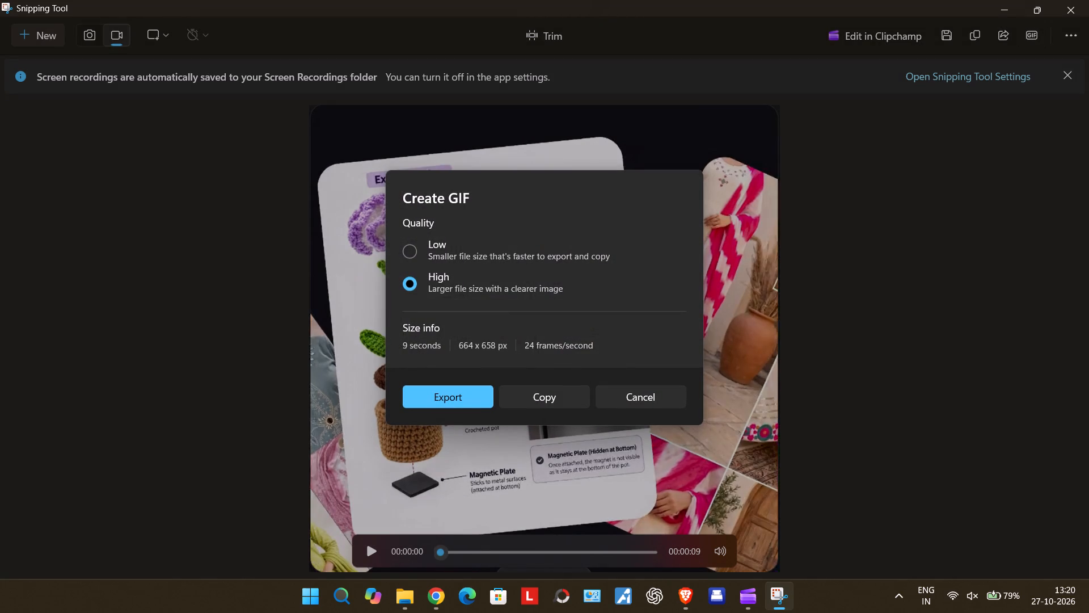
pyautogui.click(449, 388)
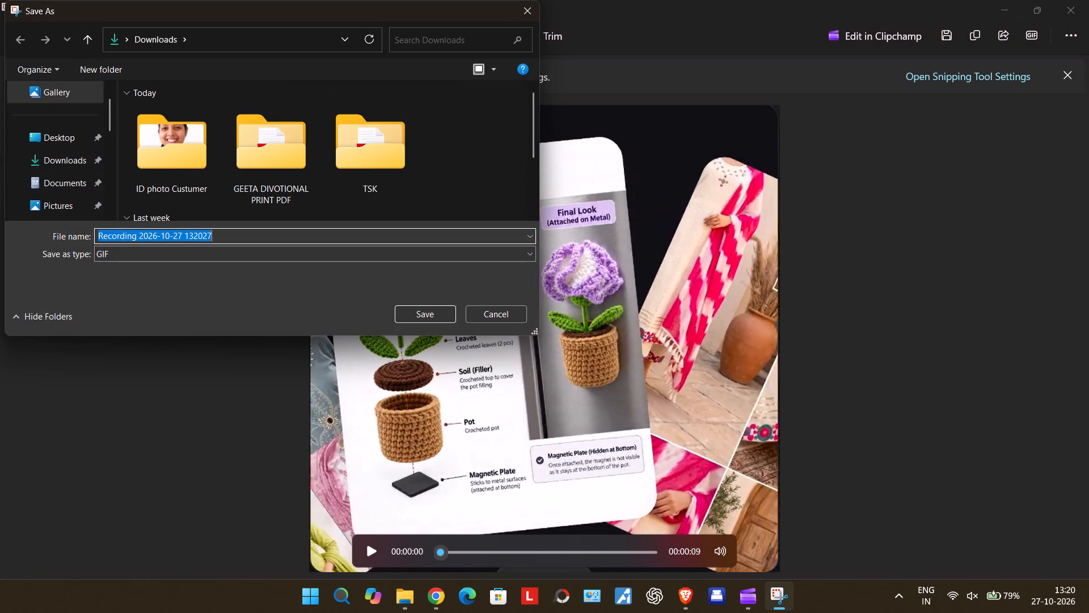
pyautogui.click(417, 316)
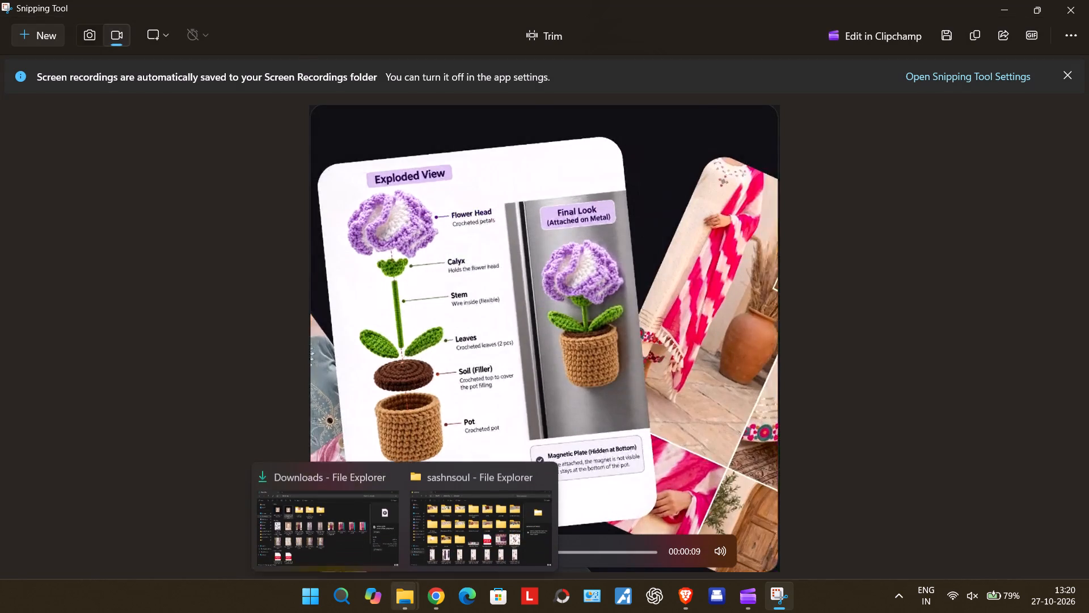
# Open the exported GIF from Downloads with Photos as the permanent .gif app, watch it maximized, and close it.
pyautogui.click(332, 521)
pyautogui.doubleClick(544, 147)
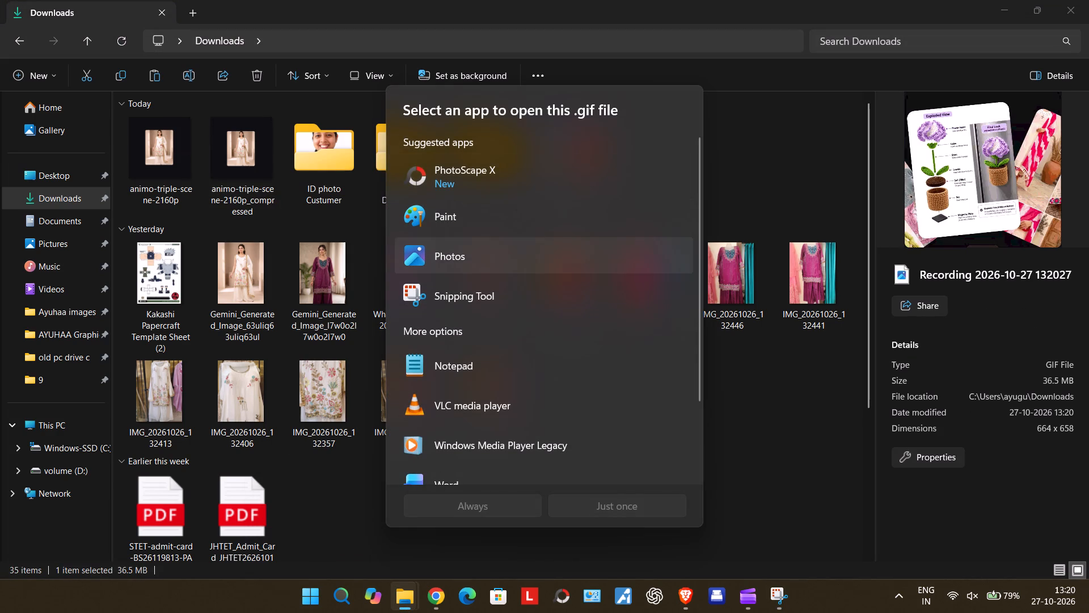
pyautogui.click(434, 263)
pyautogui.click(517, 498)
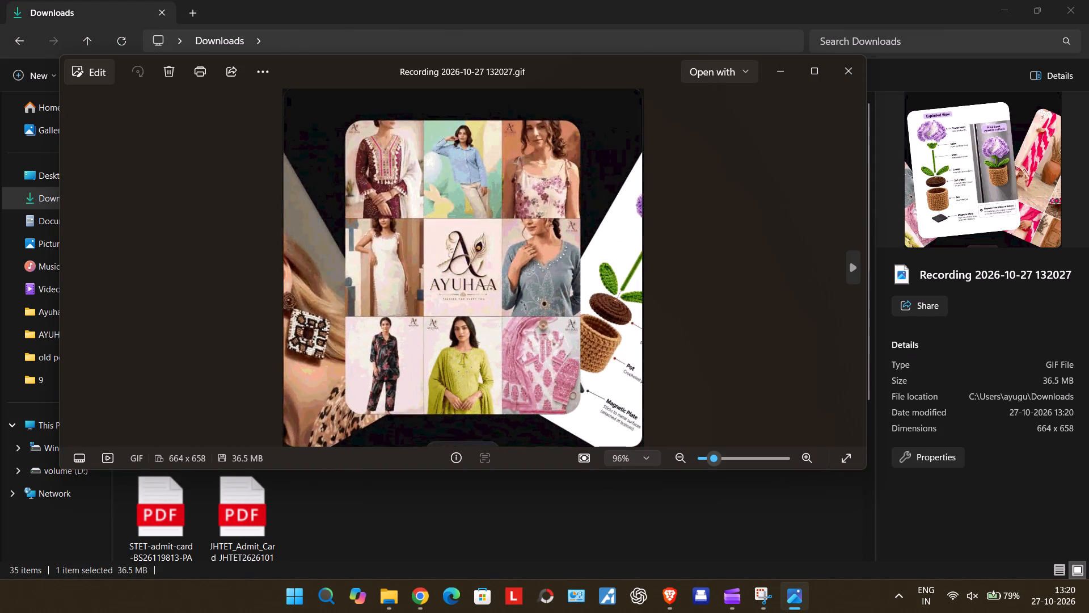
pyautogui.click(816, 72)
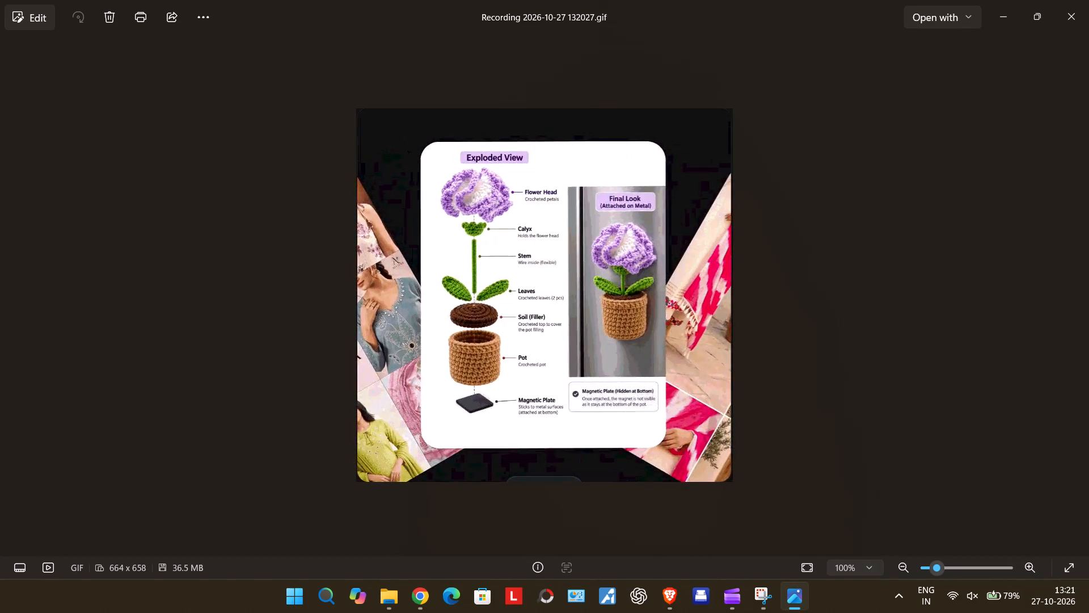
pyautogui.click(1088, 9)
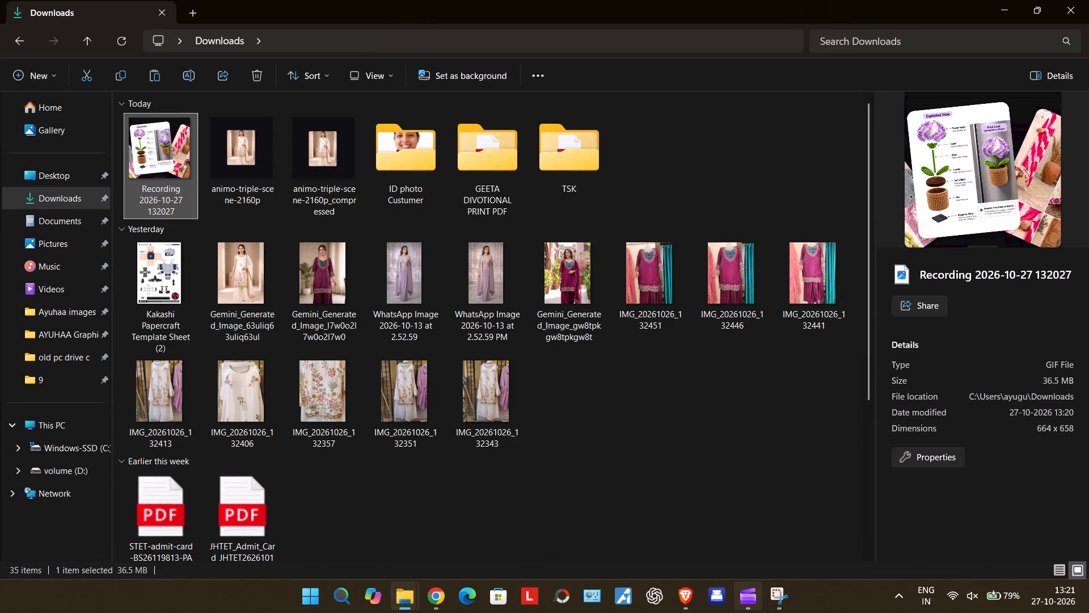
# Switch to the open Clipchamp project, play Video Project 2 from about 0:23 to review it, and close Clipchamp.
pyautogui.click(749, 599)
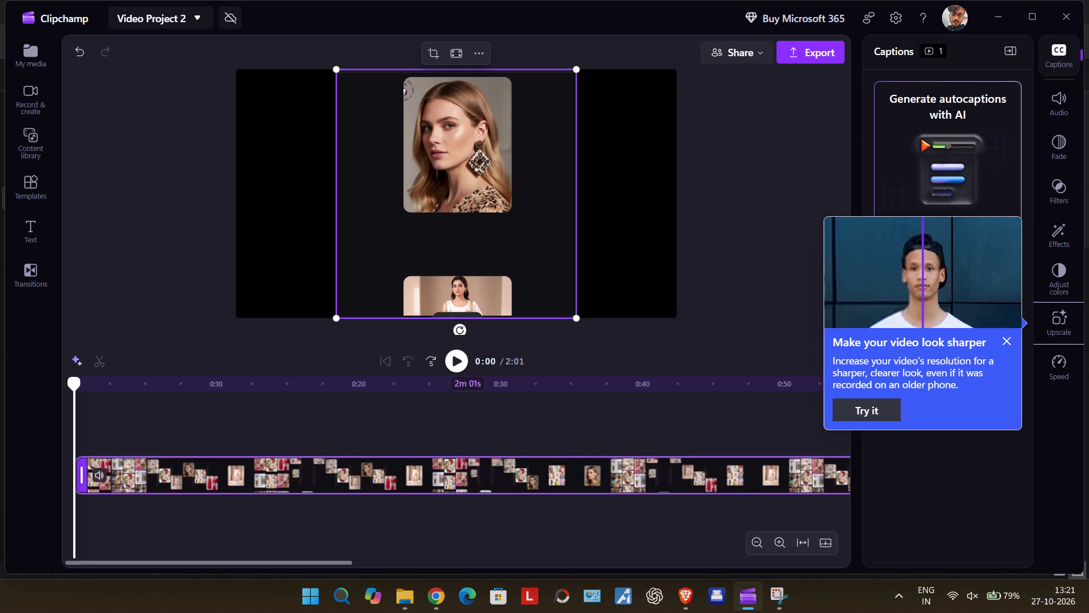
pyautogui.moveTo(73, 379); pyautogui.dragTo(409, 413)
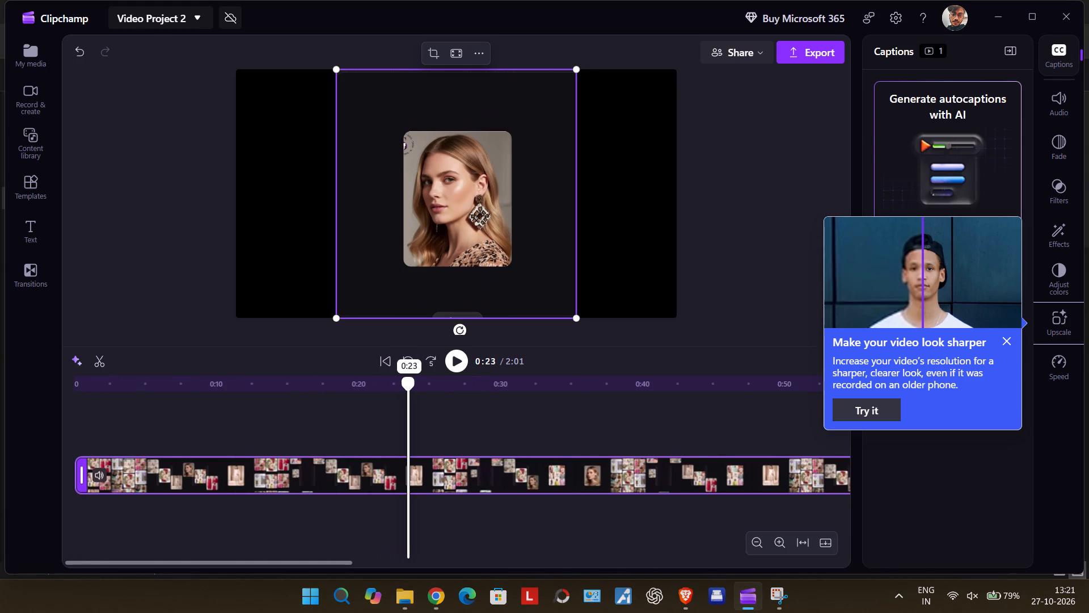
pyautogui.click(464, 365)
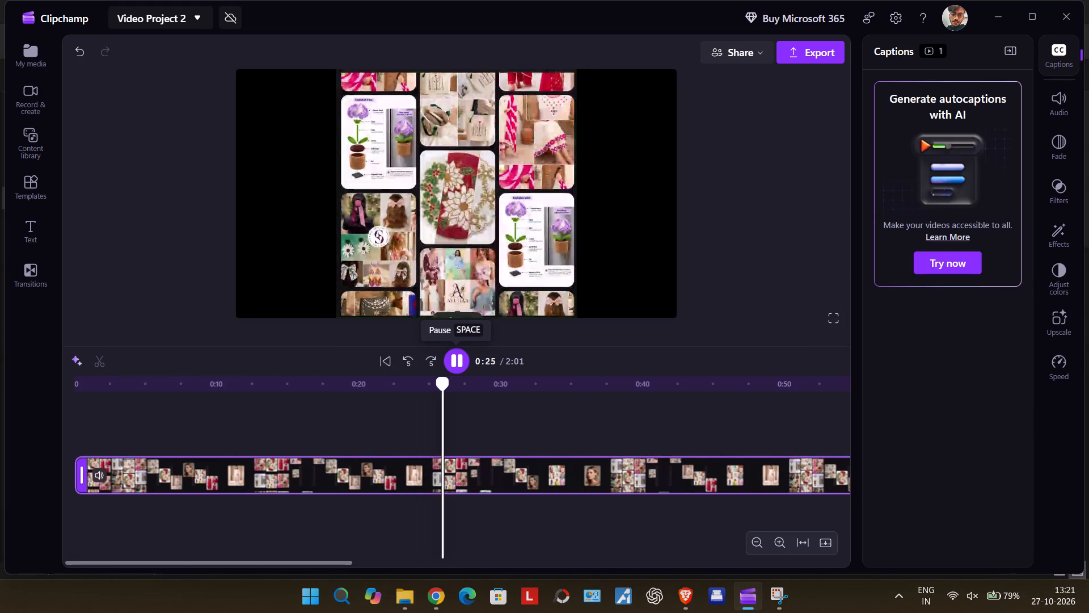
pyautogui.click(1063, 18)
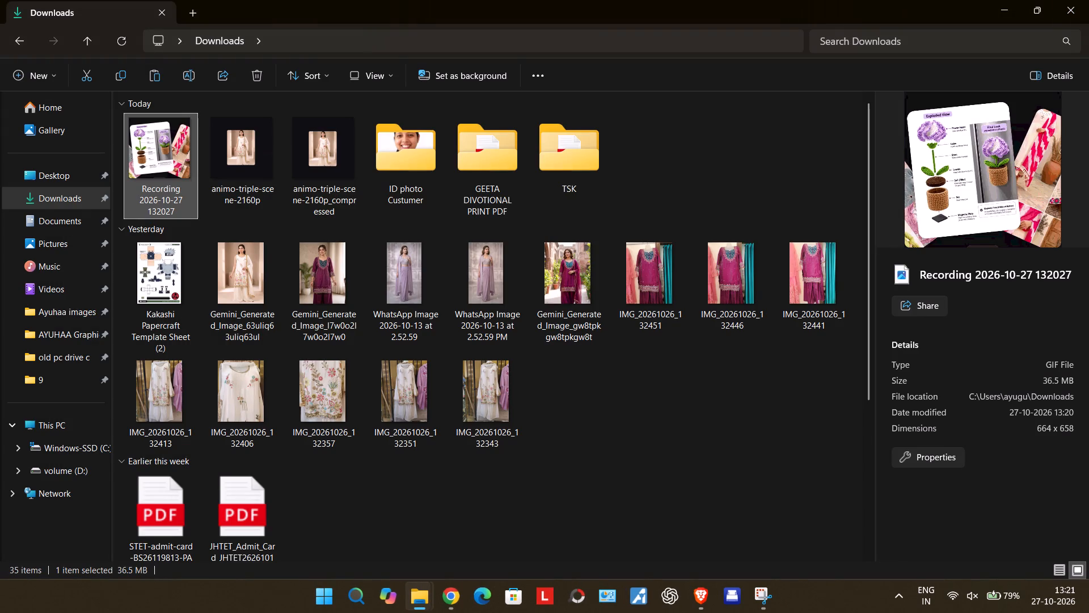
# Return to Snipping Tool, open sharing for the trimmed recording, turn on Nearby sharing, and go back to the share options.
pyautogui.click(759, 589)
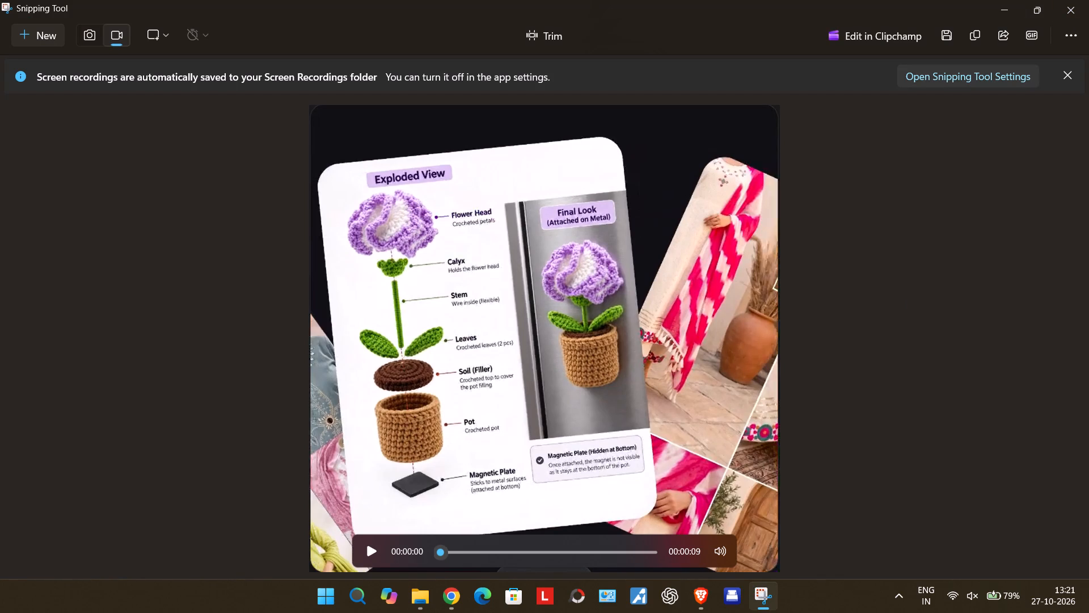
pyautogui.click(1074, 35)
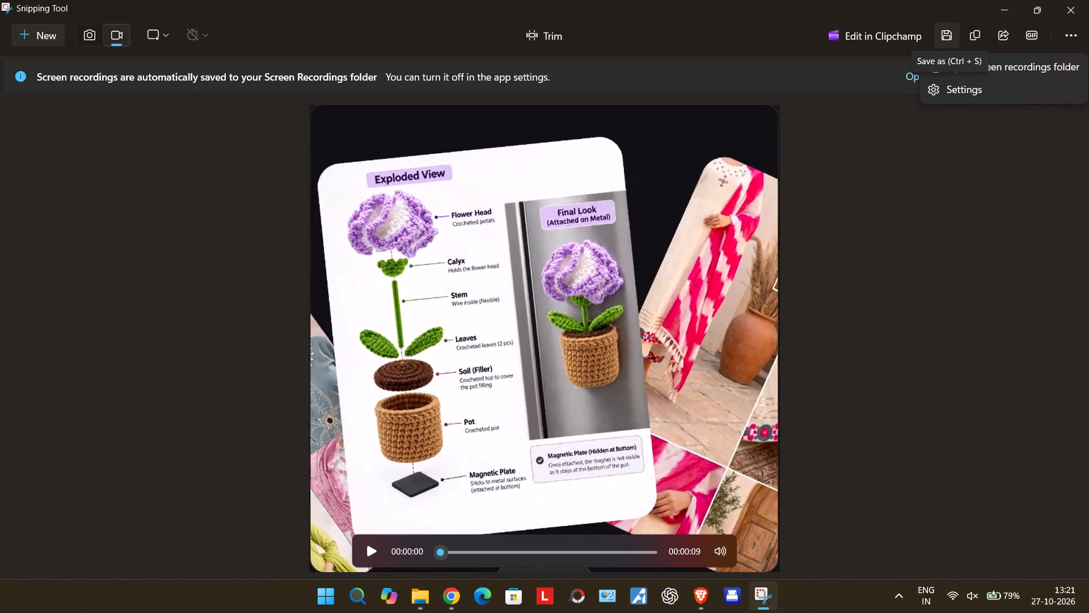
pyautogui.click(1005, 39)
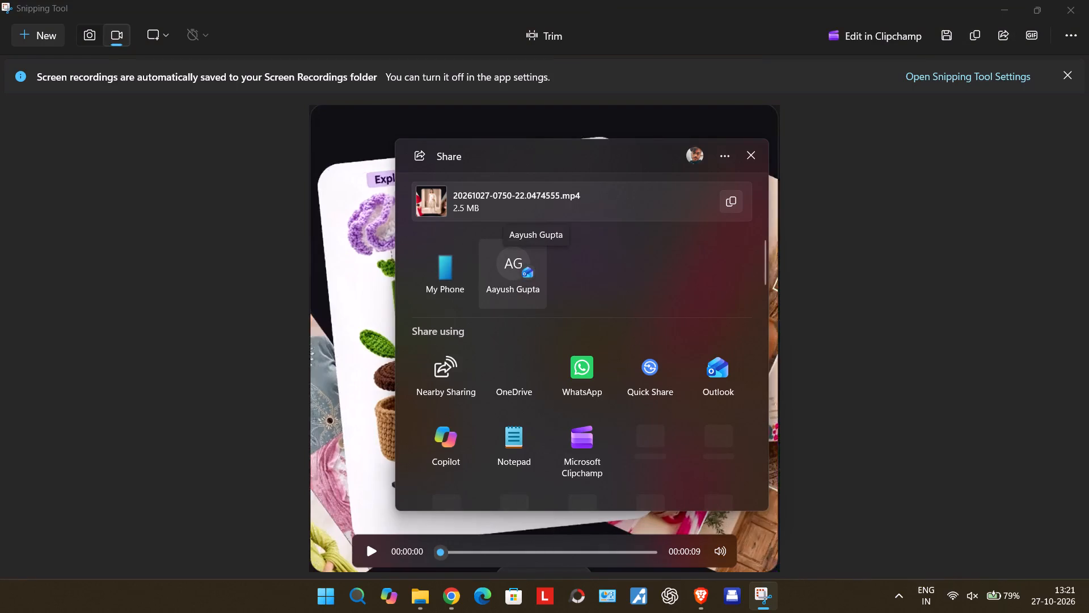
pyautogui.scroll(-5, 669, 314)
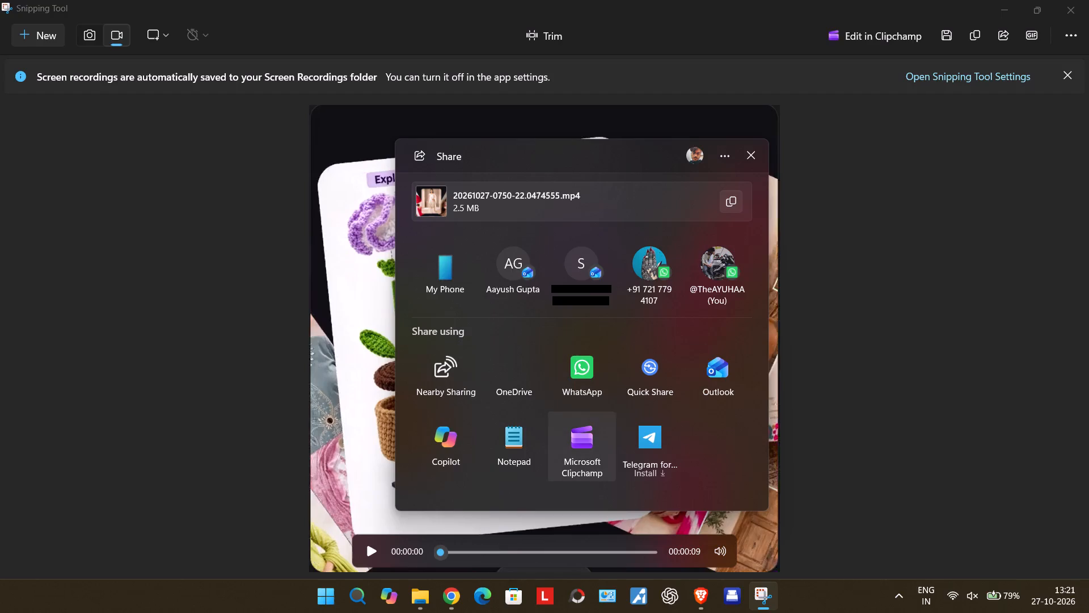
pyautogui.click(454, 351)
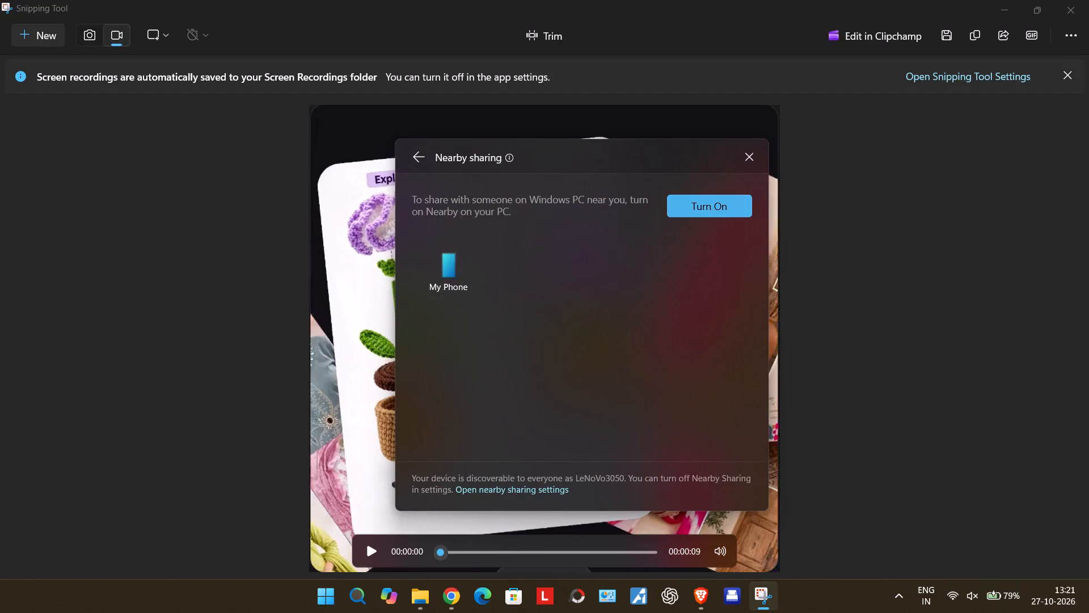
pyautogui.click(697, 200)
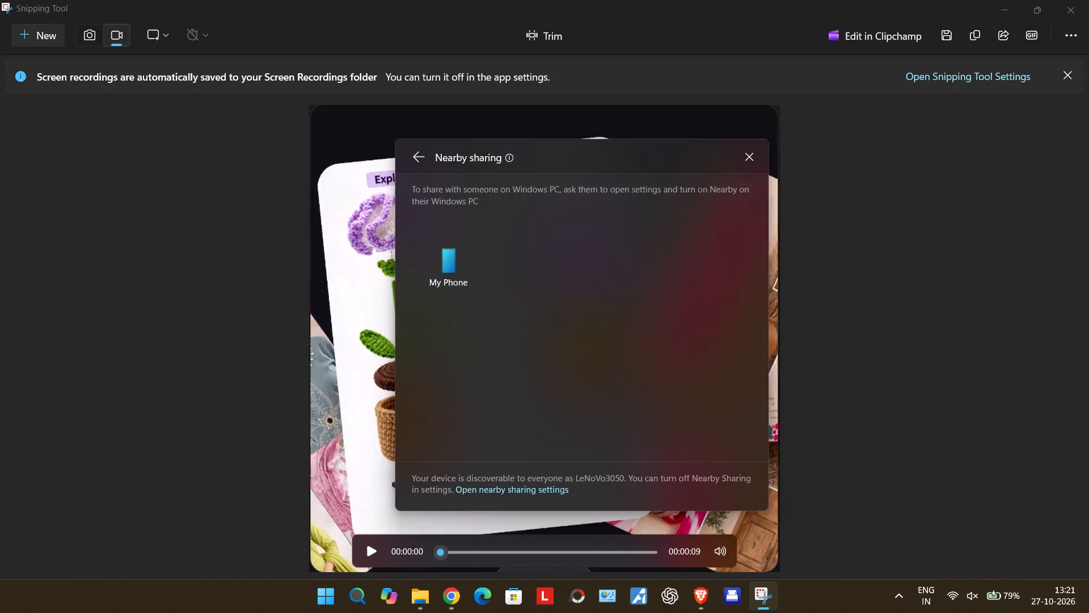
pyautogui.click(414, 163)
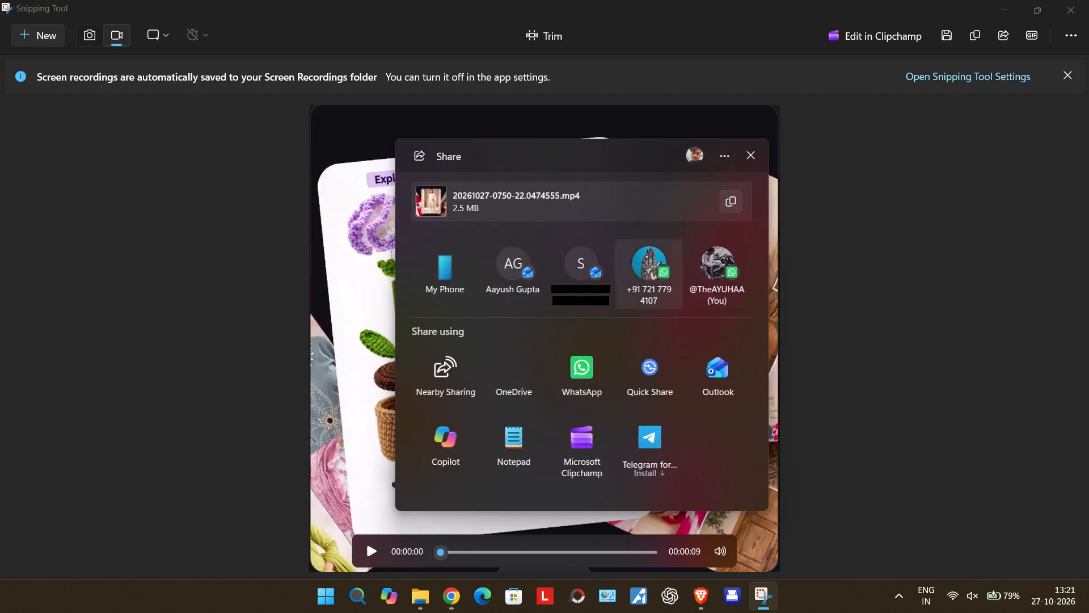
# Share the trimmed video through Quick Share and send it to the user's own phone.
pyautogui.click(657, 375)
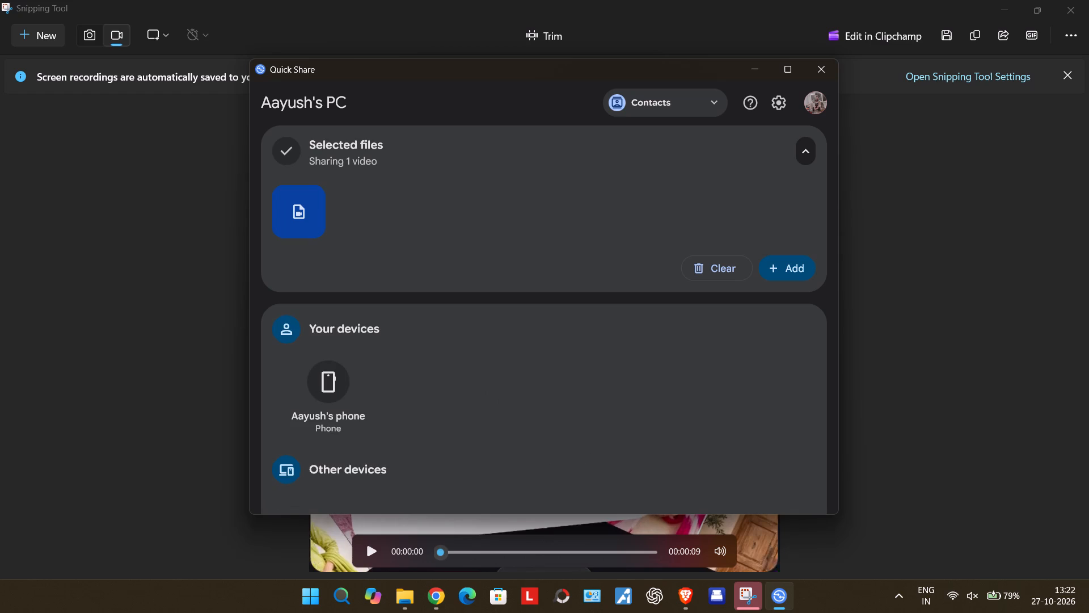
pyautogui.click(281, 377)
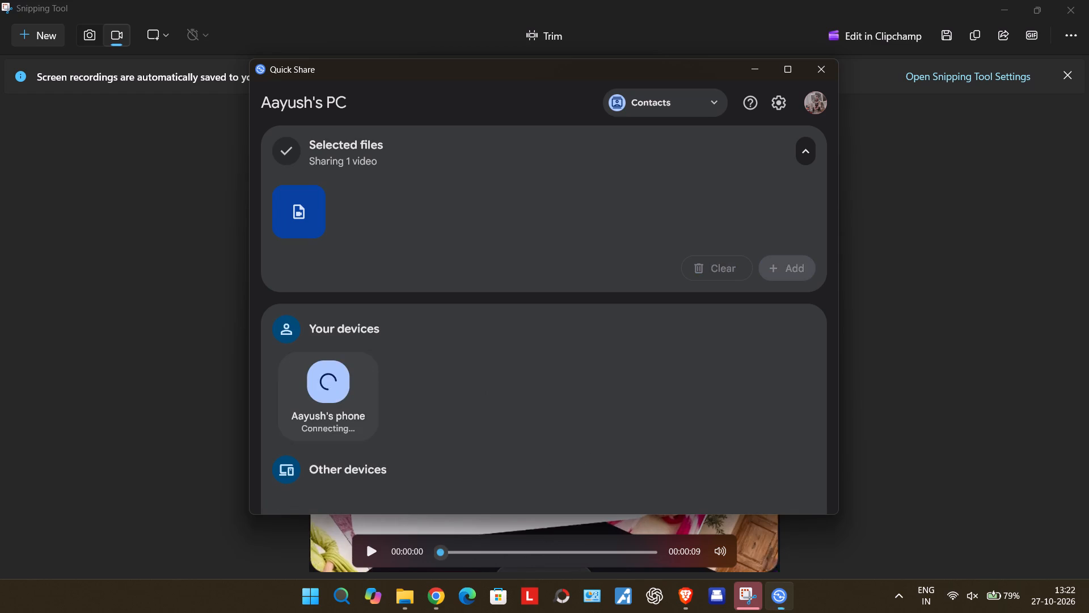
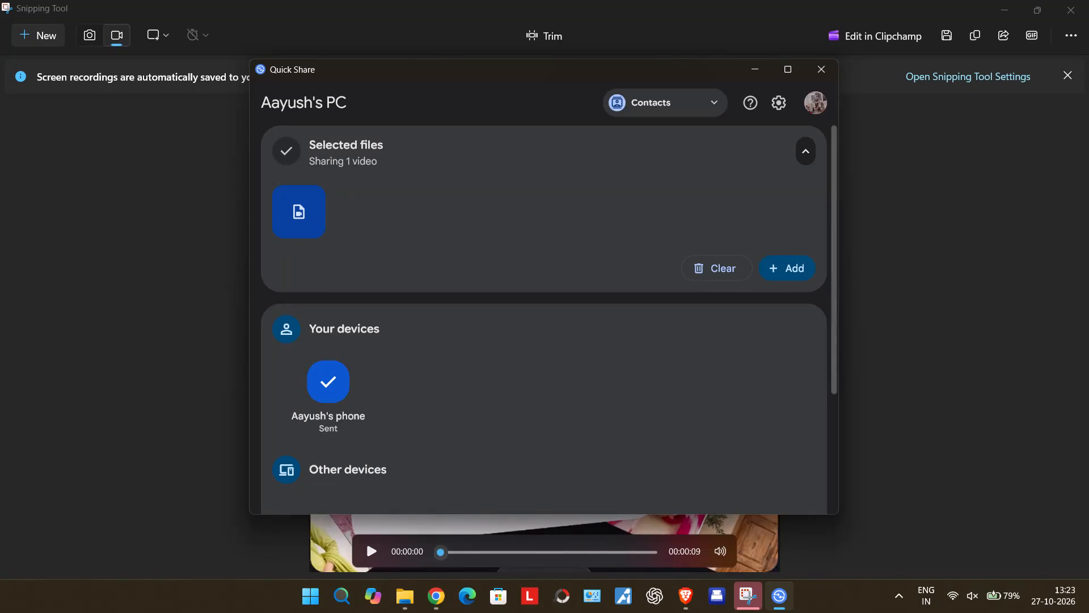
pyautogui.click(809, 70)
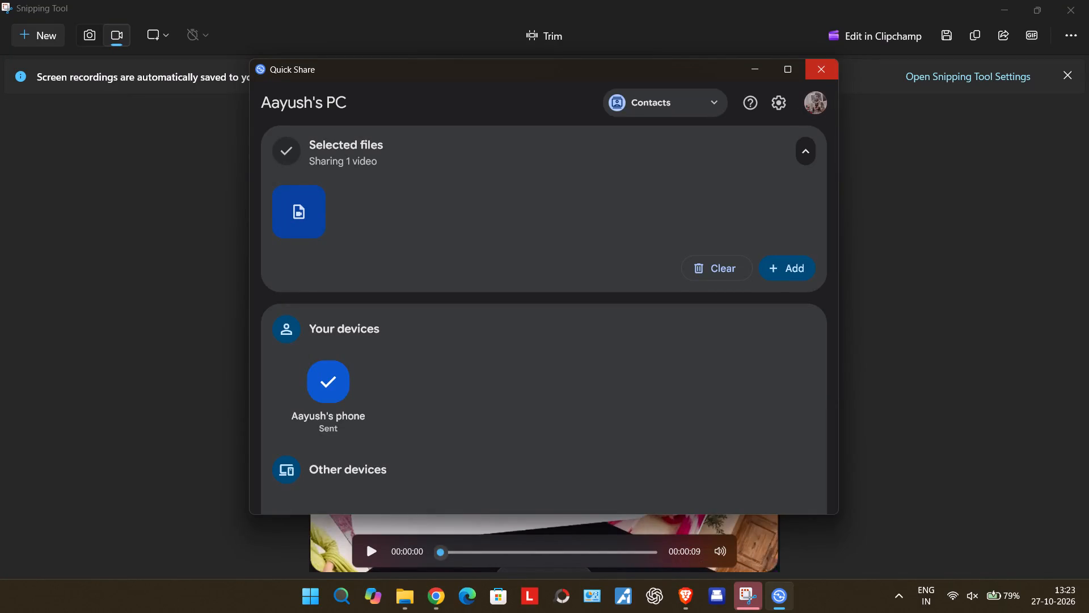
pyautogui.click(1088, 1)
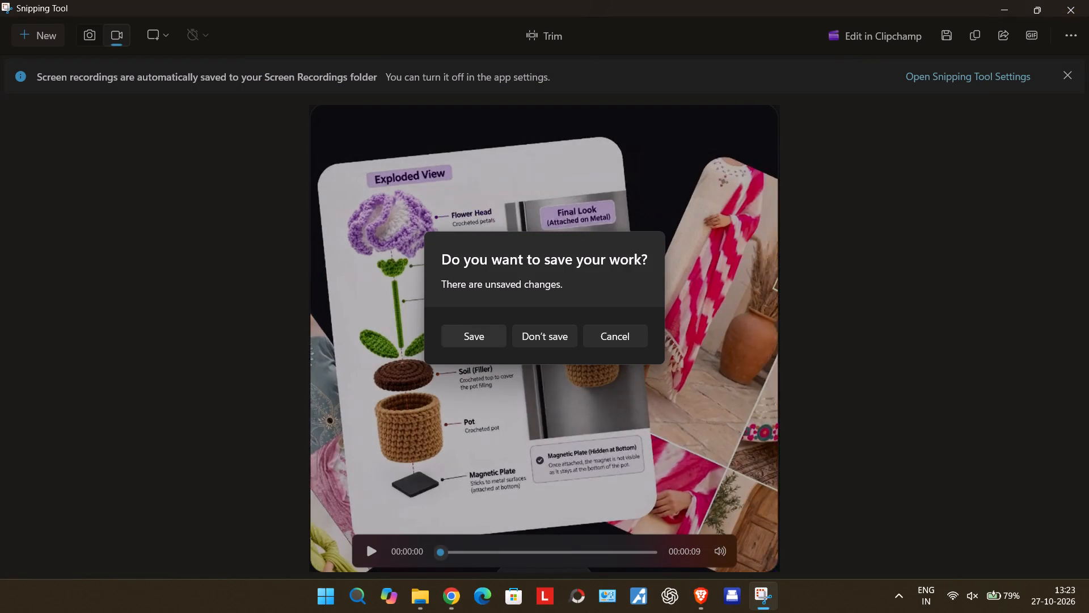
pyautogui.click(481, 335)
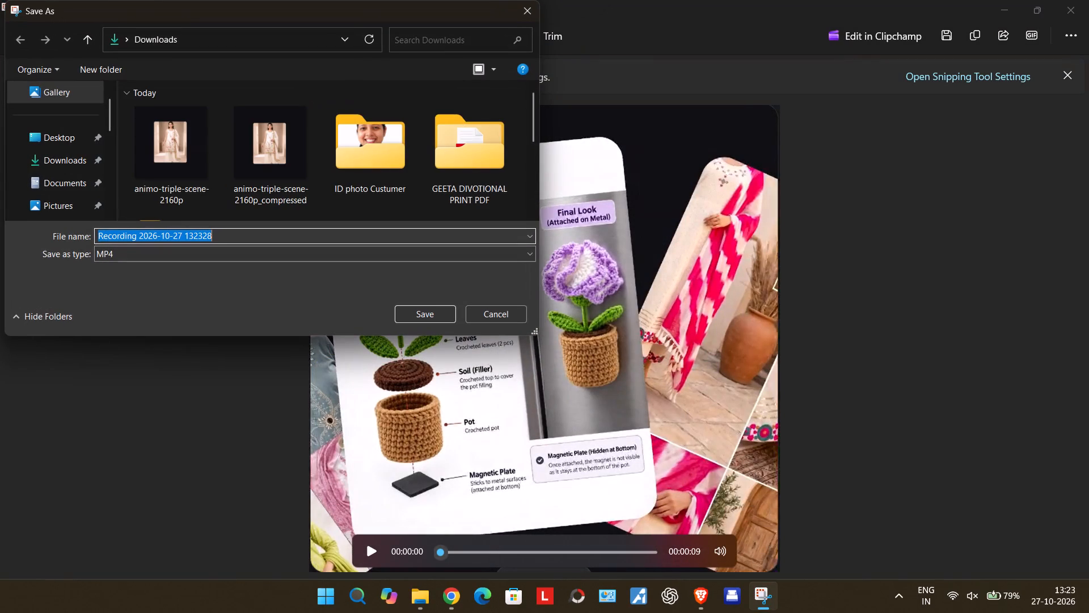
pyautogui.click(60, 166)
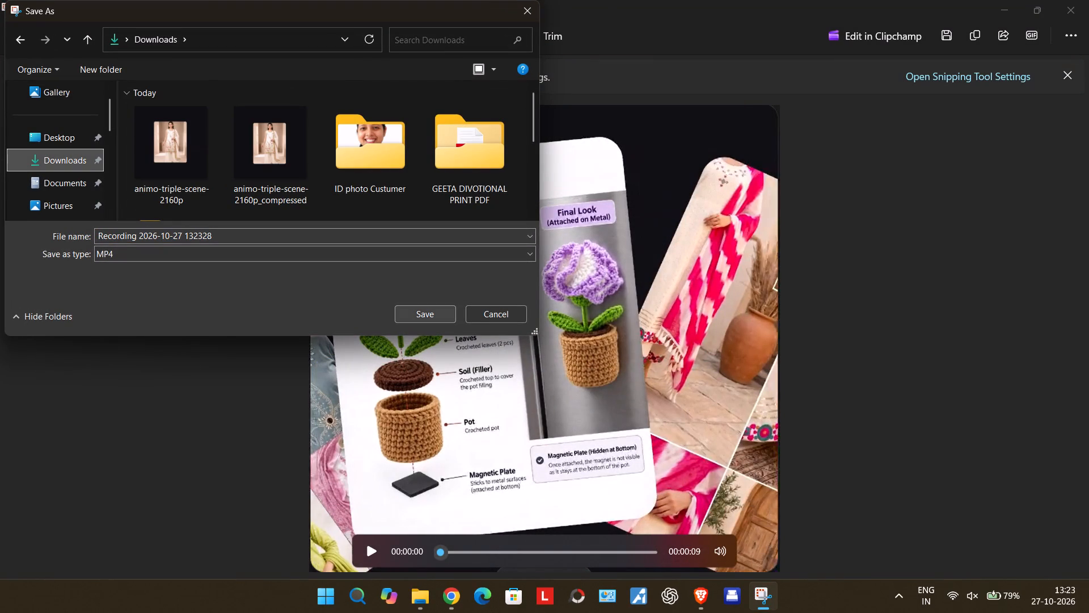
pyautogui.click(420, 310)
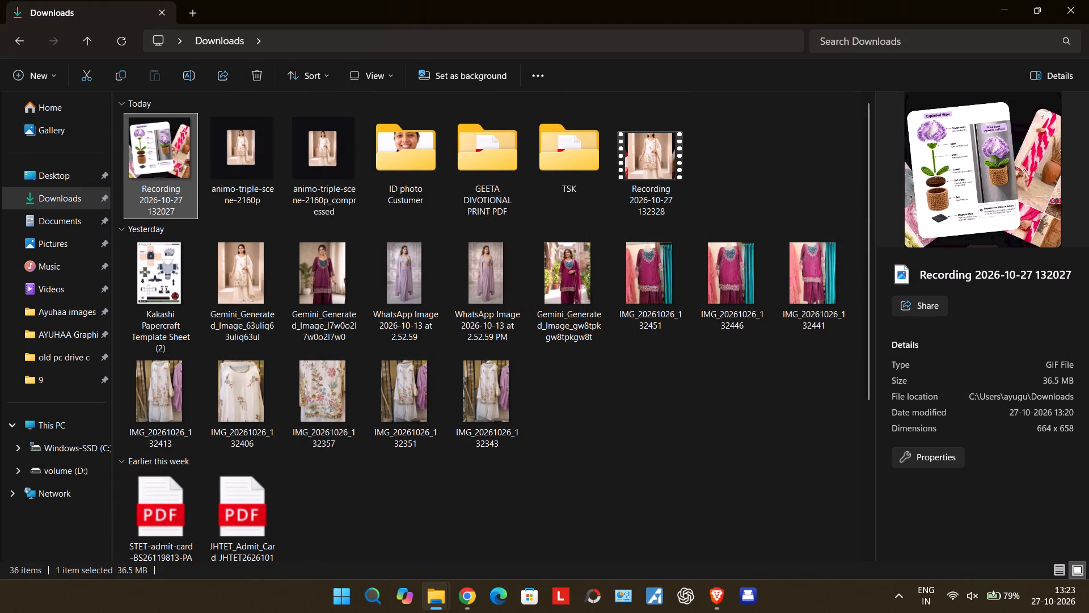
pyautogui.click(189, 179)
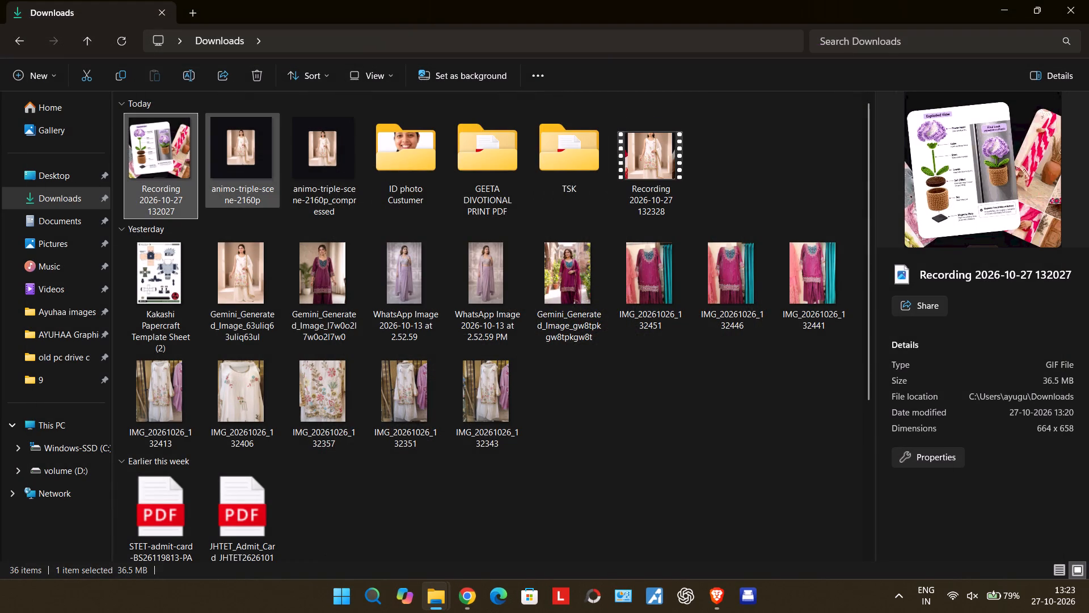
pyautogui.click(237, 171)
pyautogui.click(159, 166)
pyautogui.press('Delete')
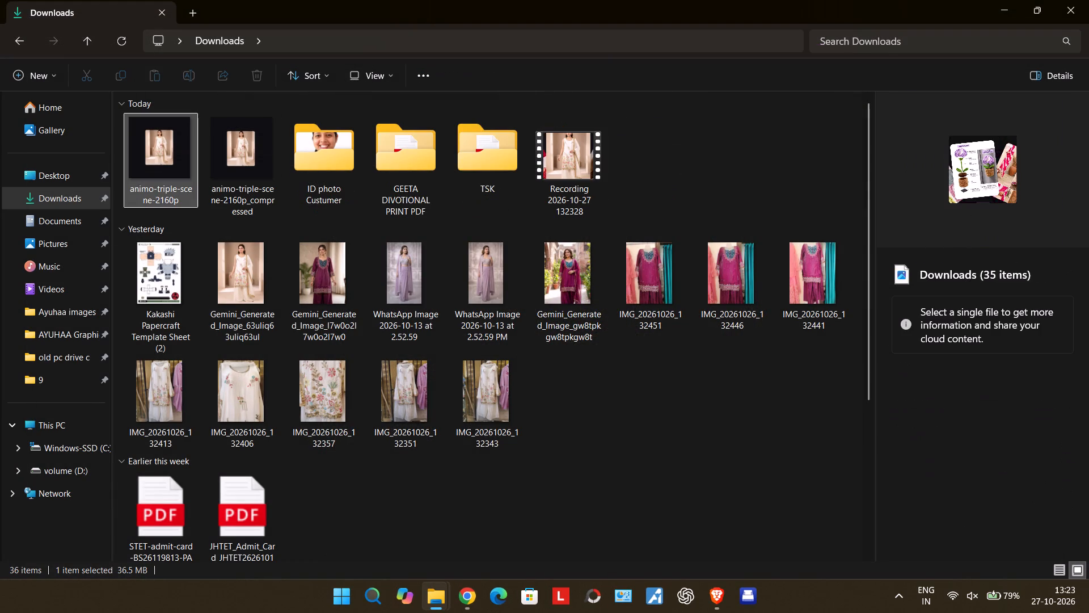
# In the Screen Recordings folder under Videos, briefly play recordings 131703 and 131829, and delete all three recordings.
pyautogui.click(66, 245)
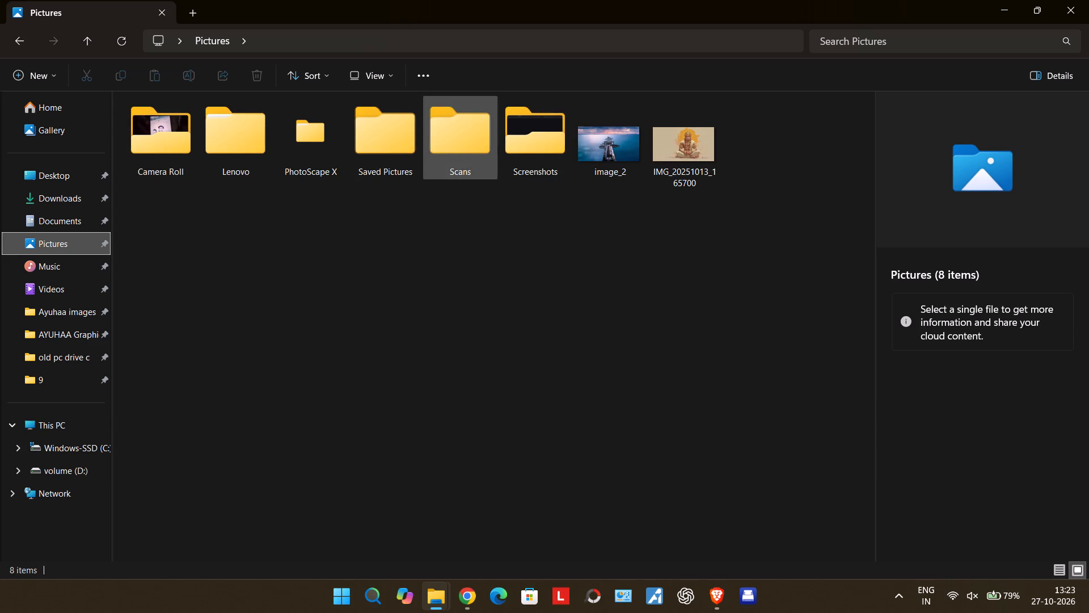
pyautogui.click(59, 289)
pyautogui.doubleClick(265, 122)
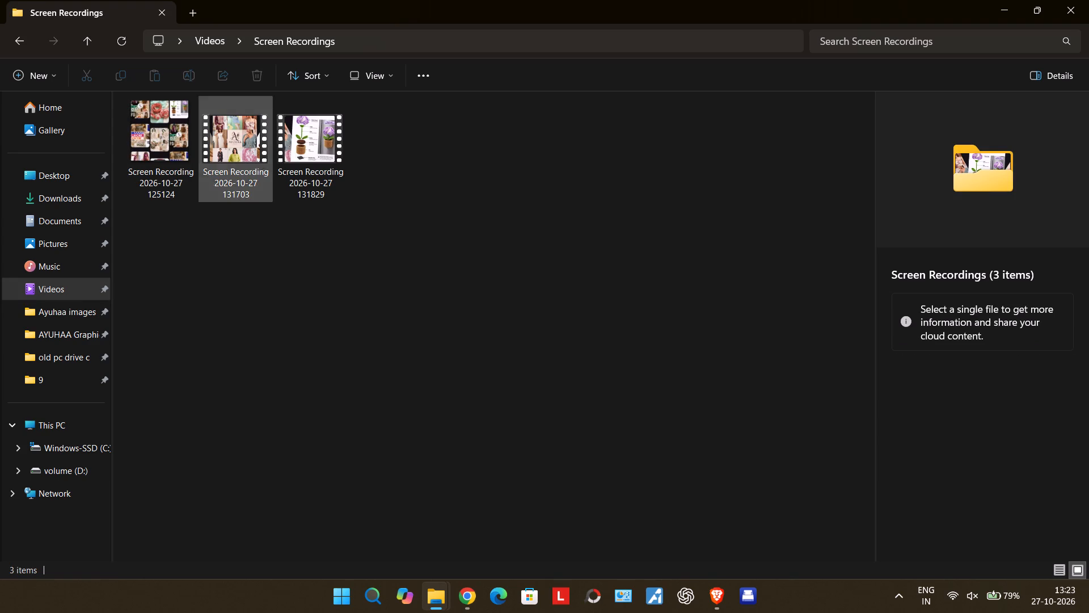
pyautogui.doubleClick(261, 159)
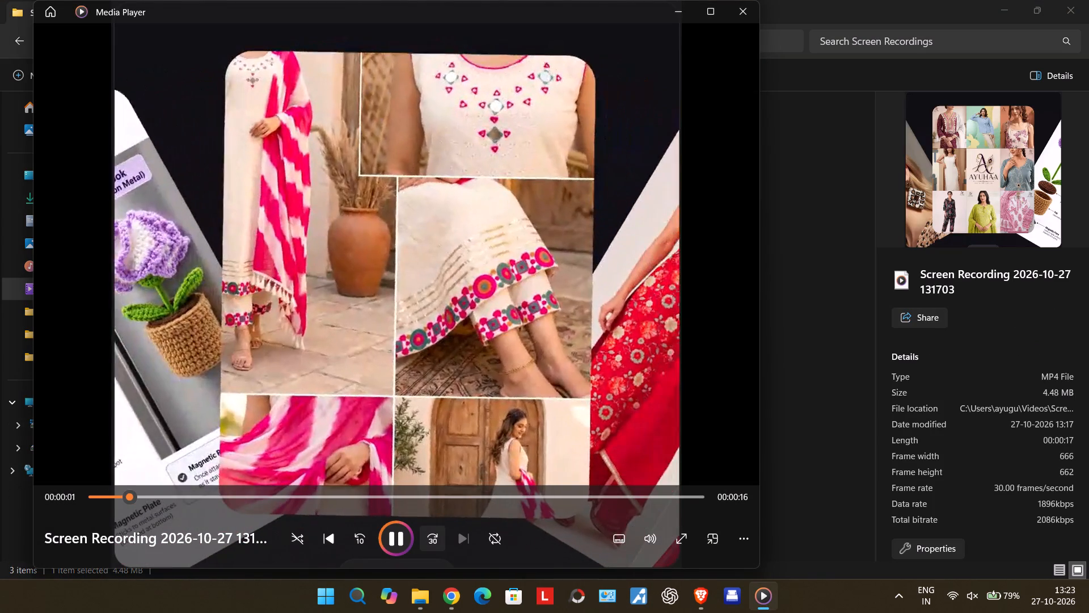
pyautogui.click(736, 23)
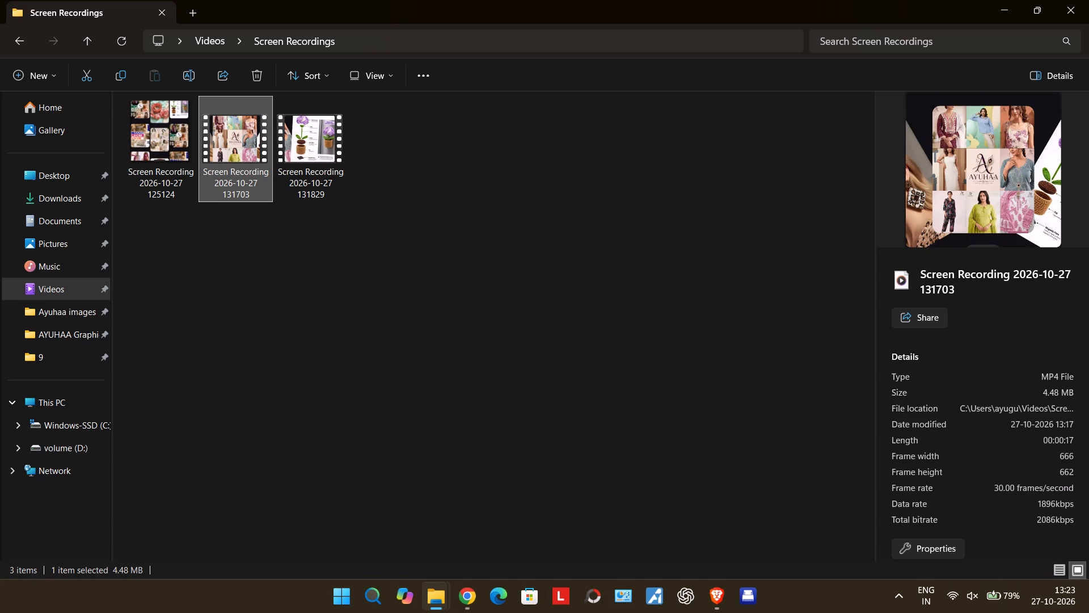
pyautogui.click(368, 156)
pyautogui.doubleClick(310, 149)
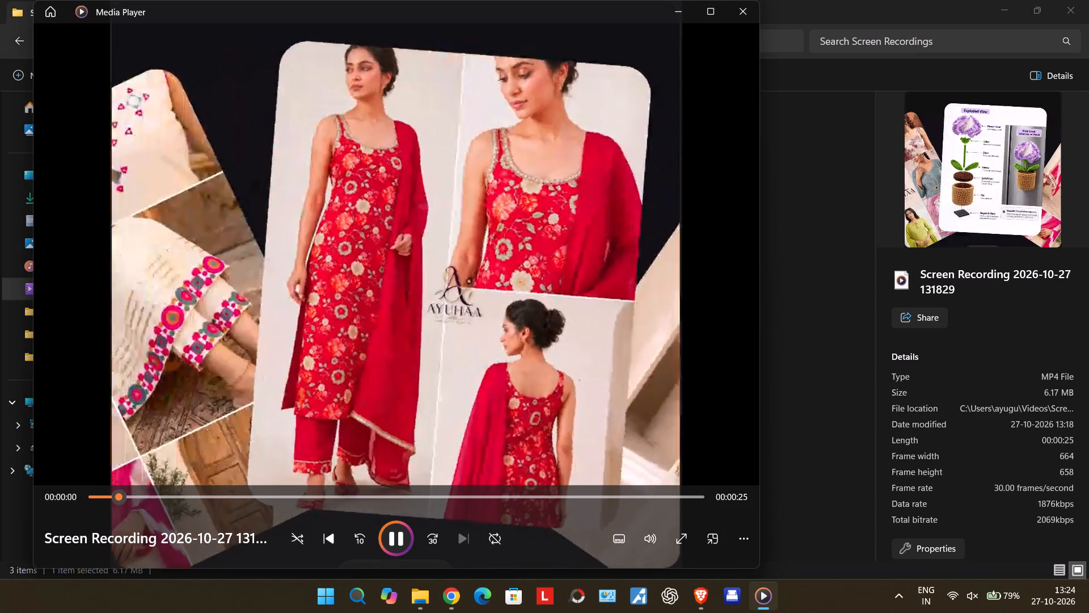
pyautogui.click(729, 11)
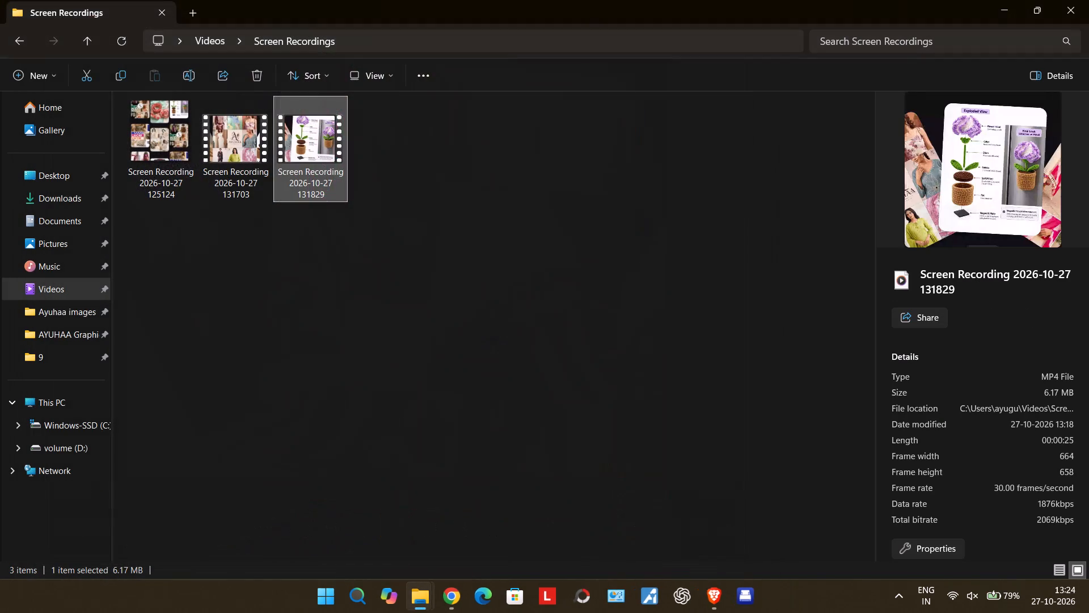
pyautogui.moveTo(340, 229); pyautogui.dragTo(131, 163)
pyautogui.press('Delete')
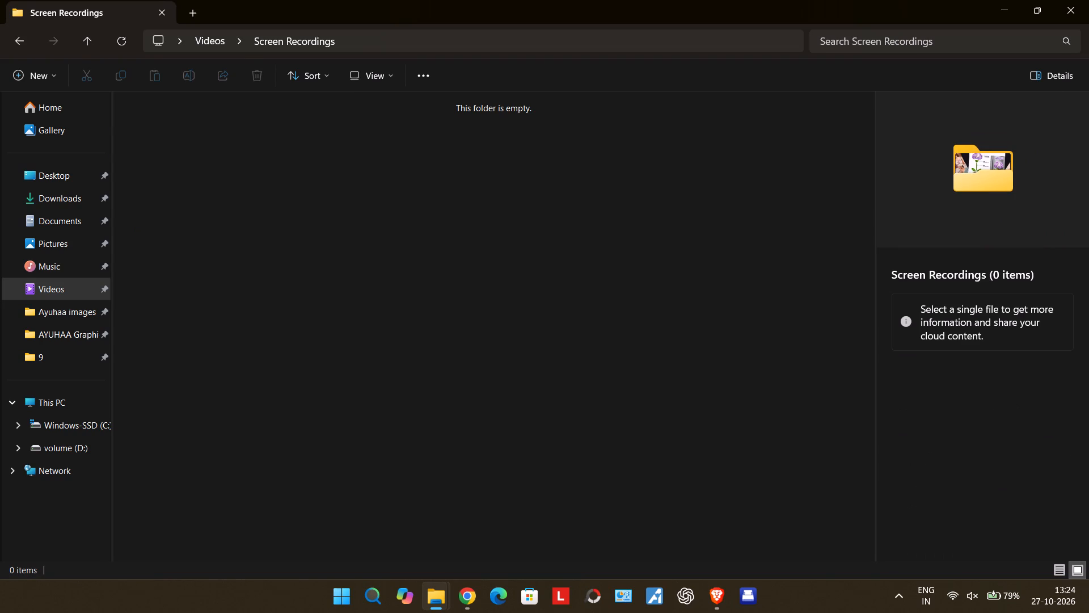
# Delete animo-triple-scene-2160p and its compressed copy from Downloads, and close the file window to return to the Animos editor.
pyautogui.click(70, 191)
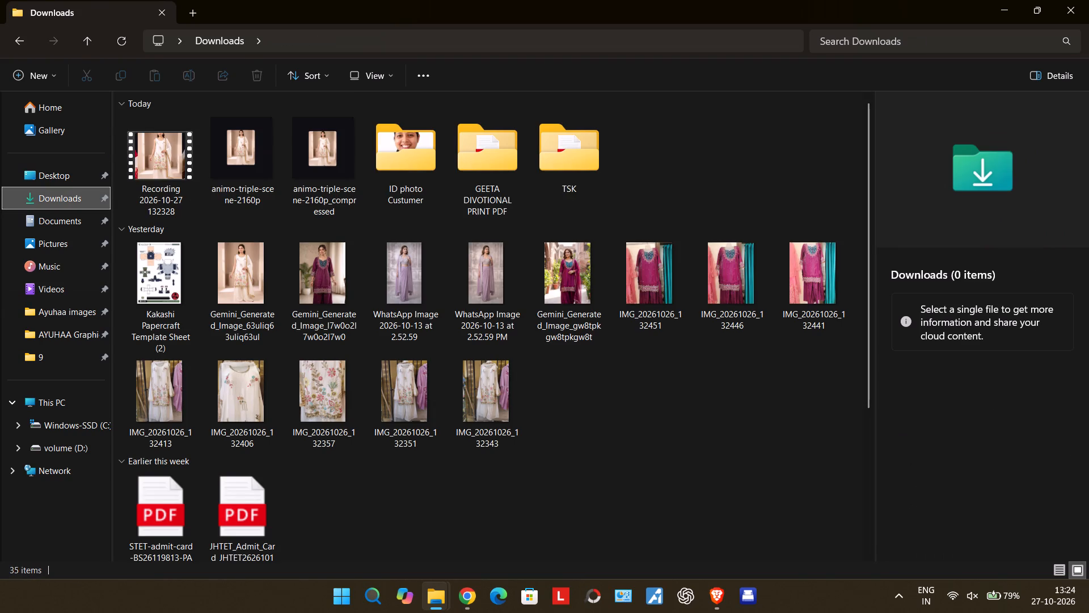
pyautogui.click(244, 178)
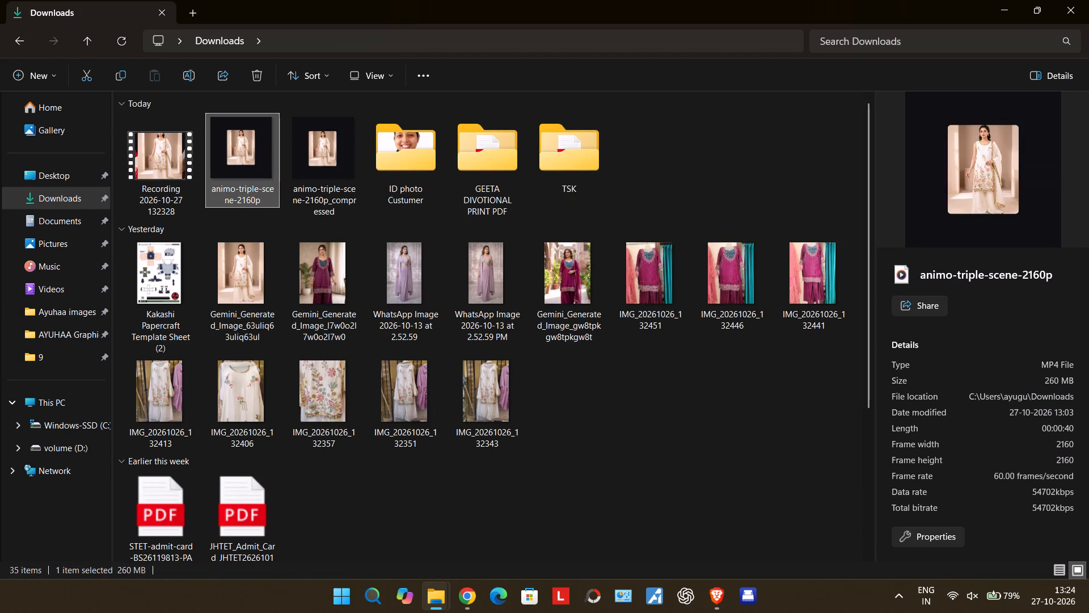
pyautogui.hotkey('shift', 'Right')
pyautogui.press('Delete')
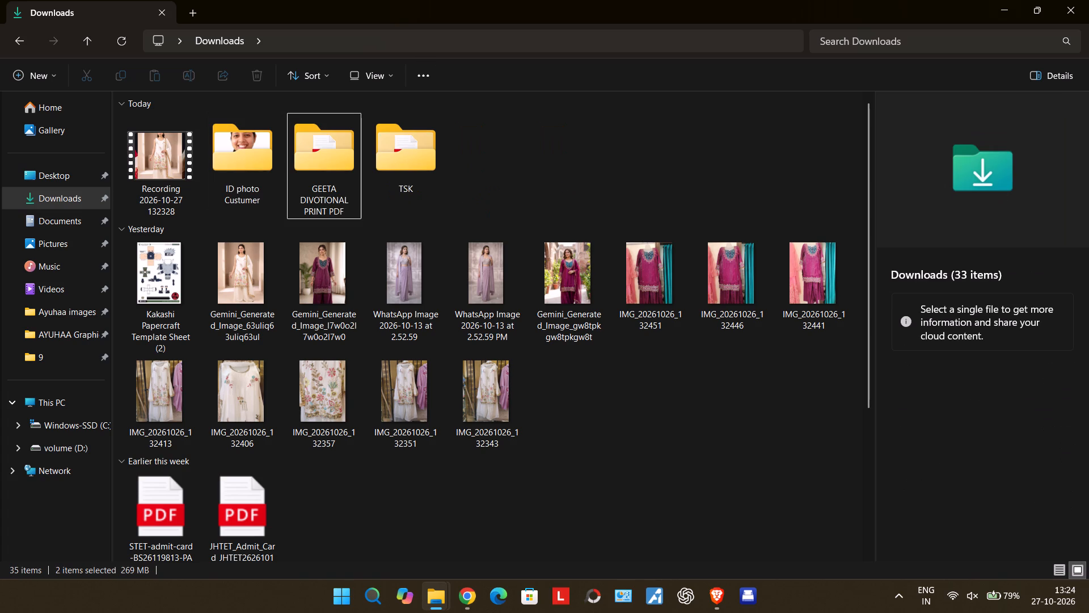
pyautogui.click(1088, 0)
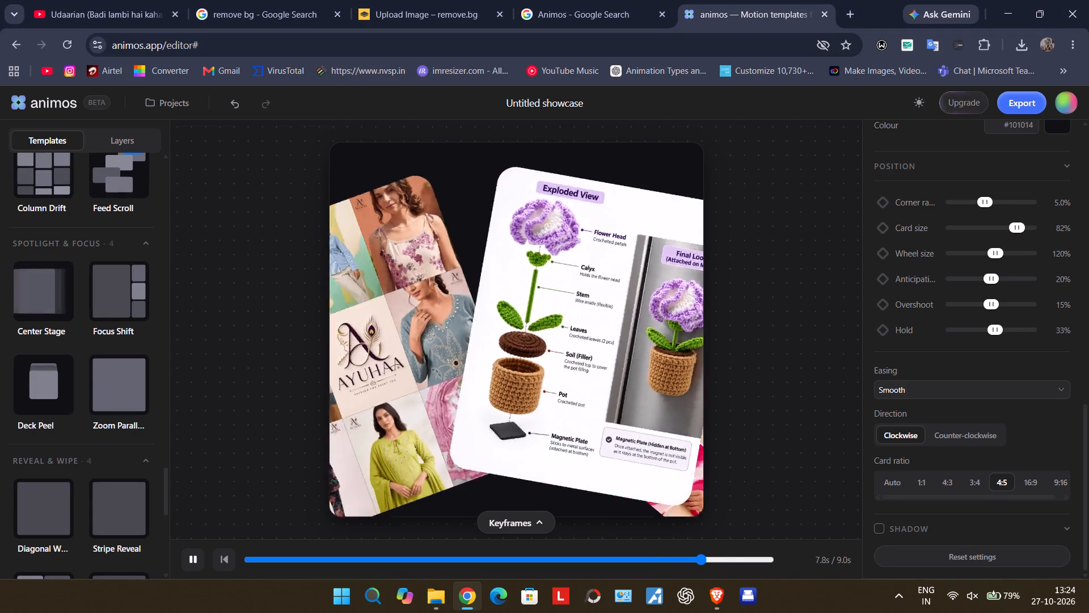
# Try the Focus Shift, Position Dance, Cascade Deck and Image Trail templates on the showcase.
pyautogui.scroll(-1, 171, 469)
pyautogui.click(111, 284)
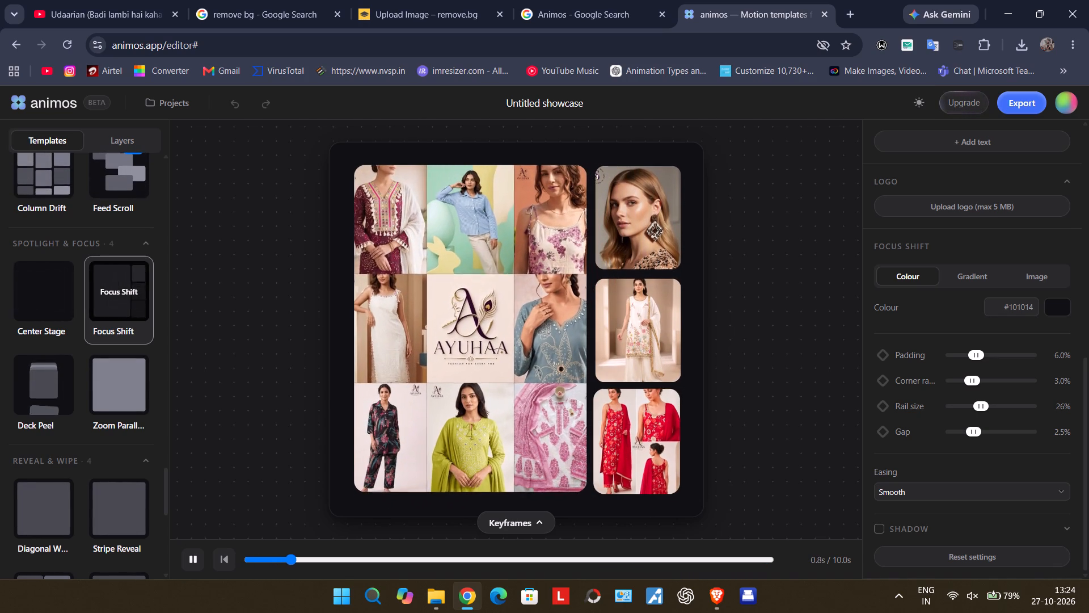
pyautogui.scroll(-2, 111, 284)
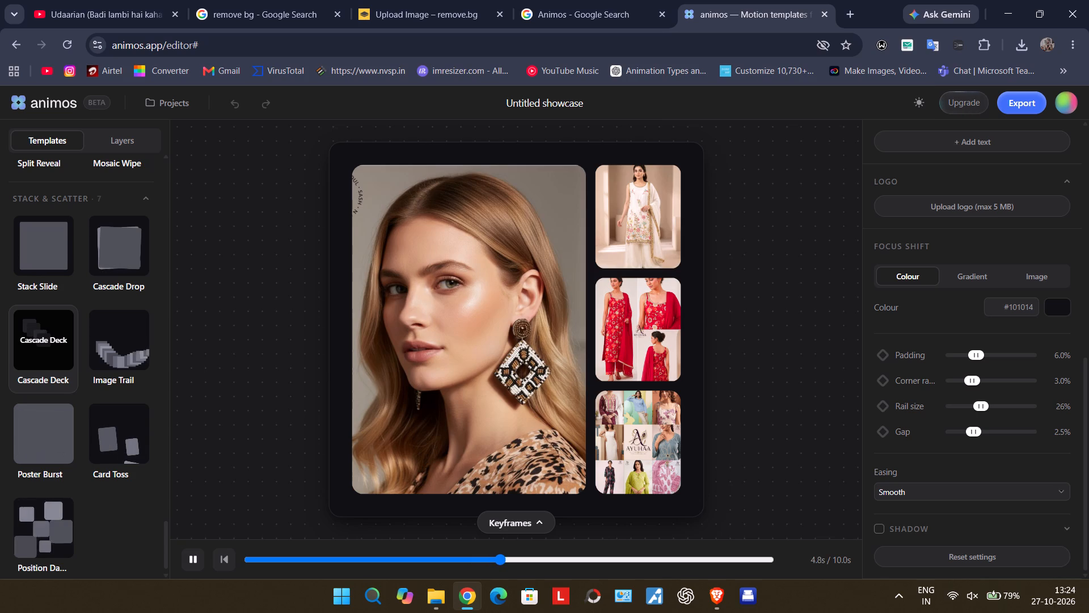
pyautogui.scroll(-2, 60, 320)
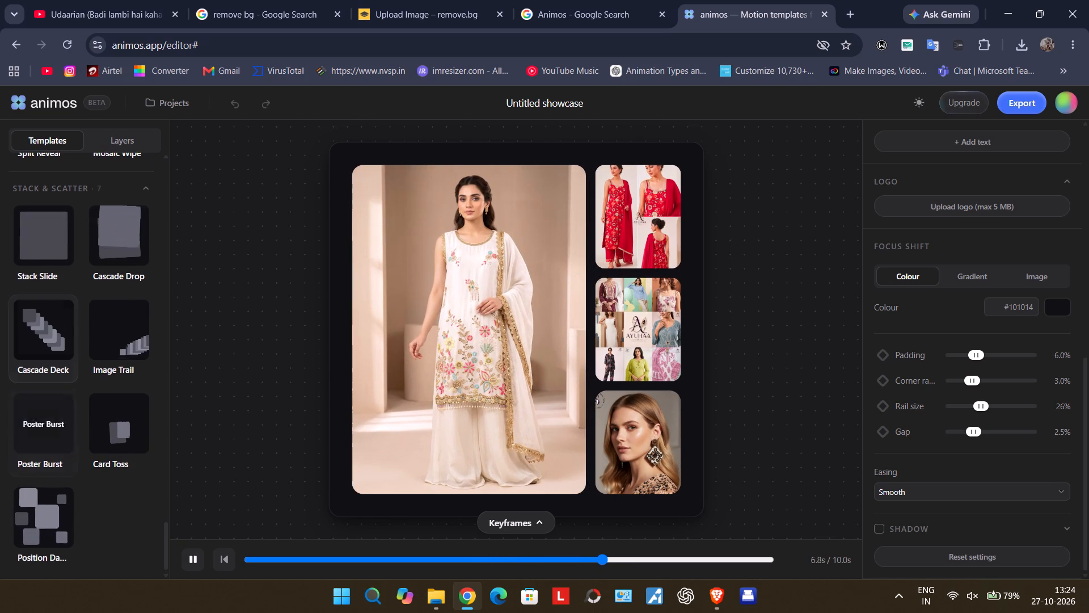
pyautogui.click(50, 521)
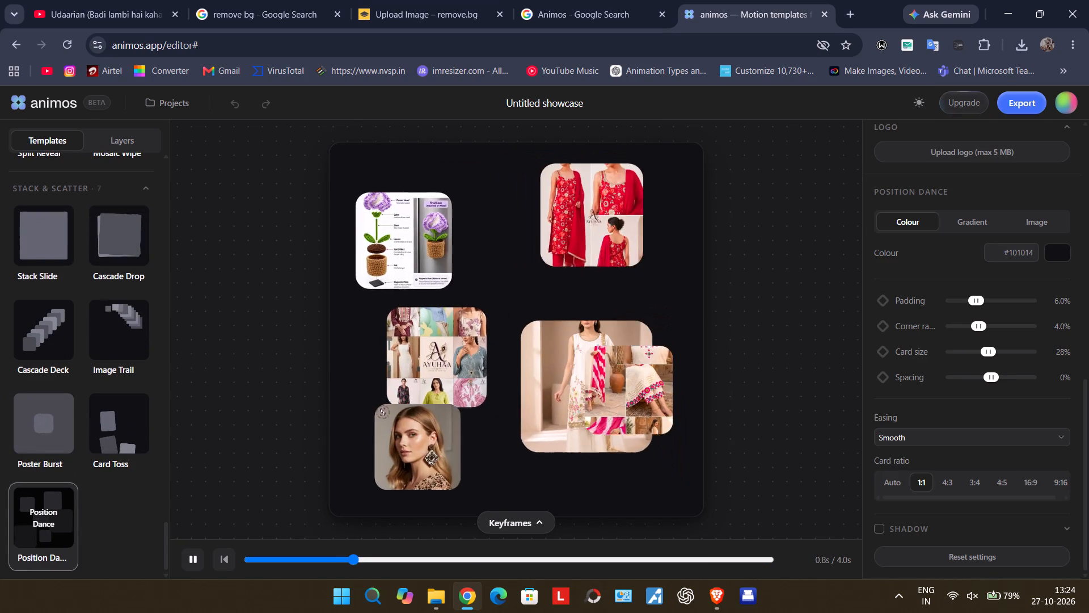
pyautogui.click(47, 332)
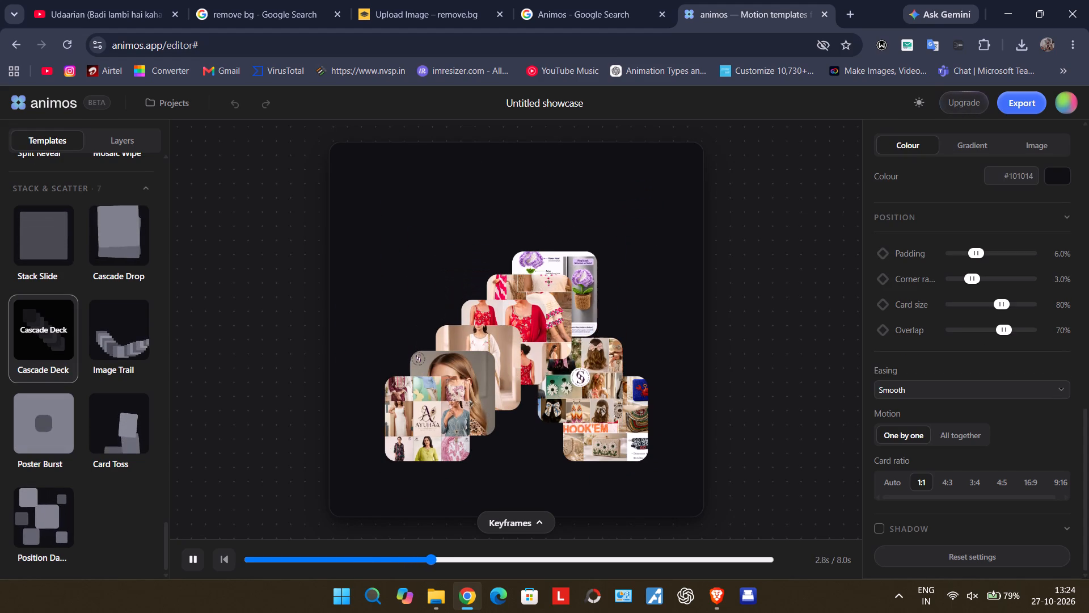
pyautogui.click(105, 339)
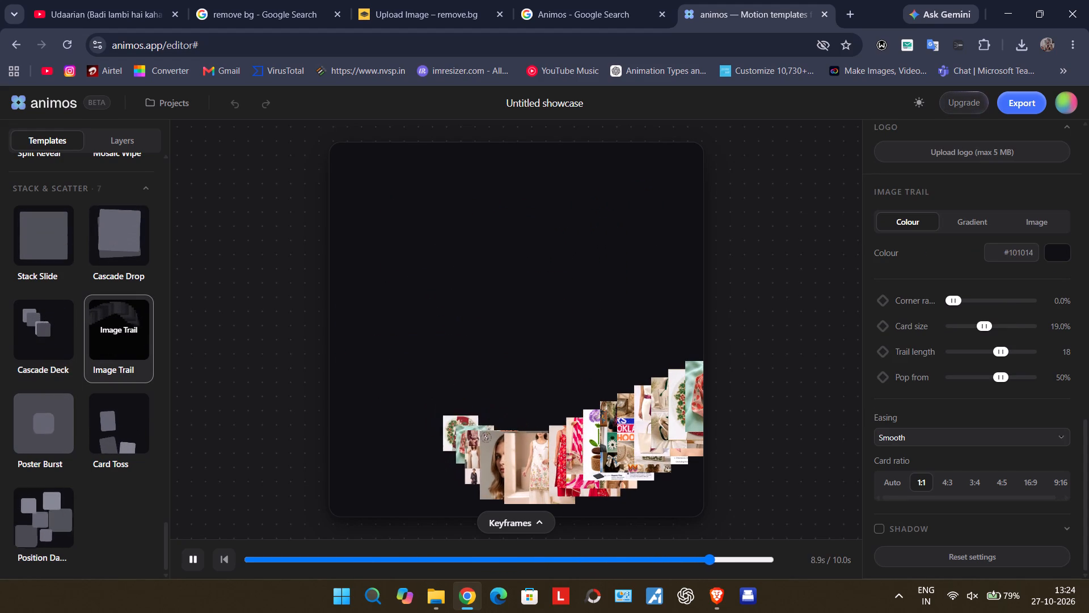
# Apply the Ticker Loop grid template to the showcase and set its card ratio to 4:5.
pyautogui.scroll(6, 105, 339)
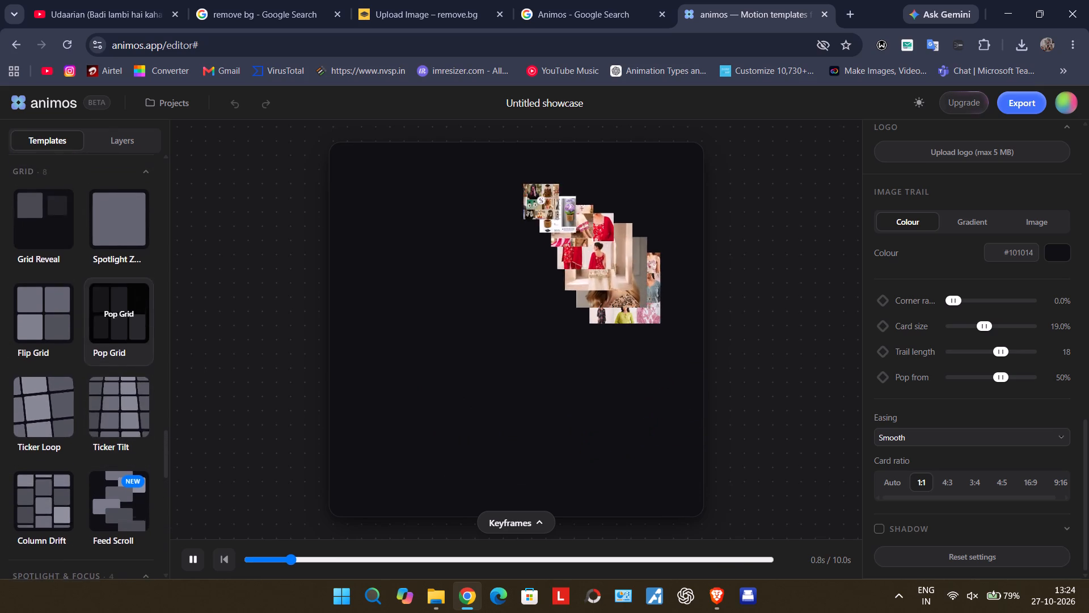
pyautogui.click(39, 410)
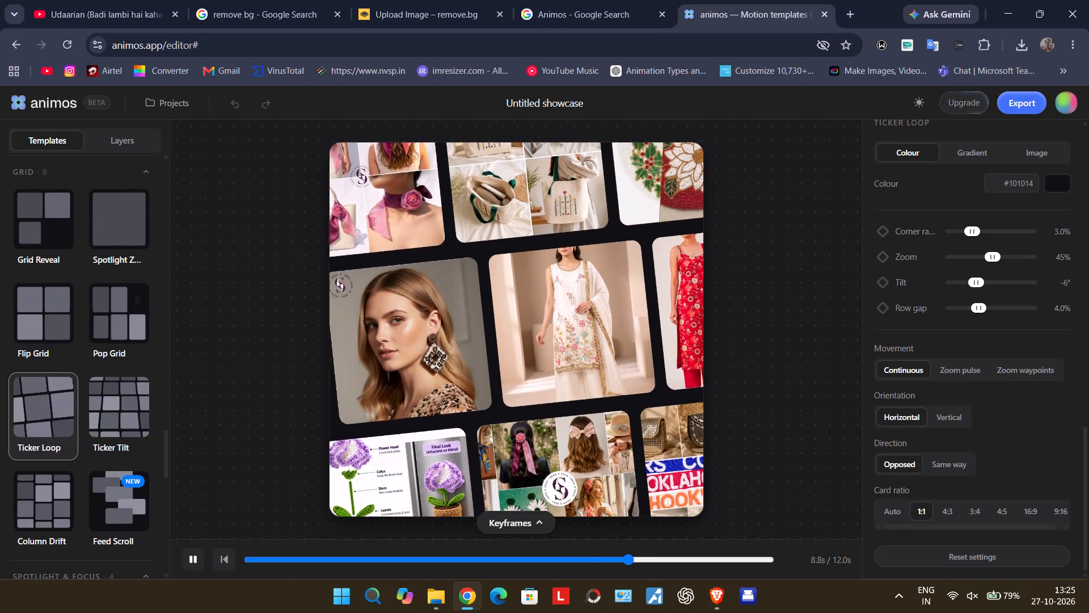
pyautogui.click(1001, 506)
pyautogui.click(1003, 511)
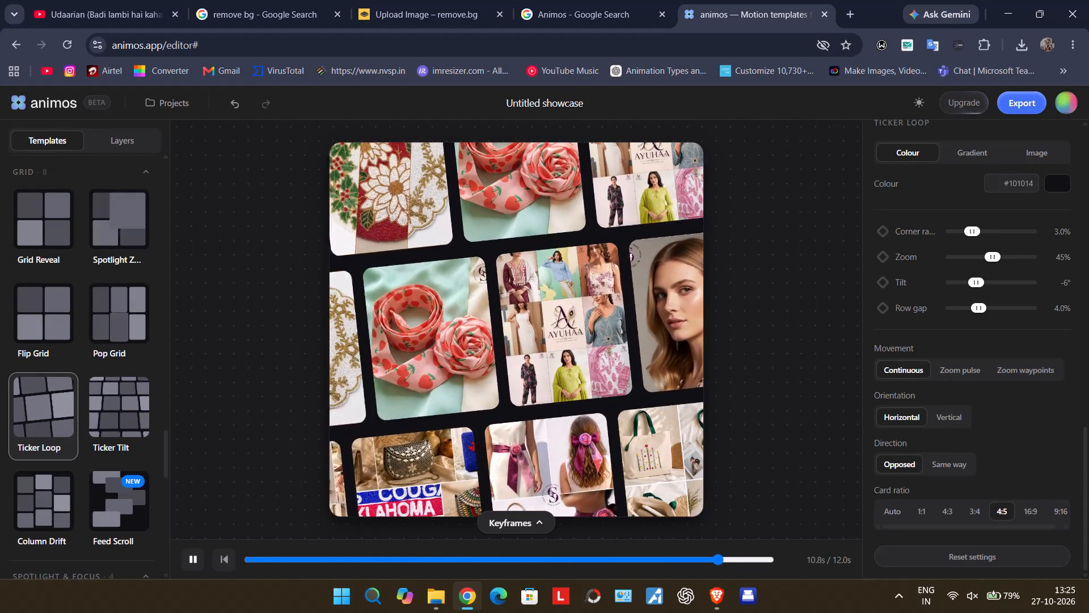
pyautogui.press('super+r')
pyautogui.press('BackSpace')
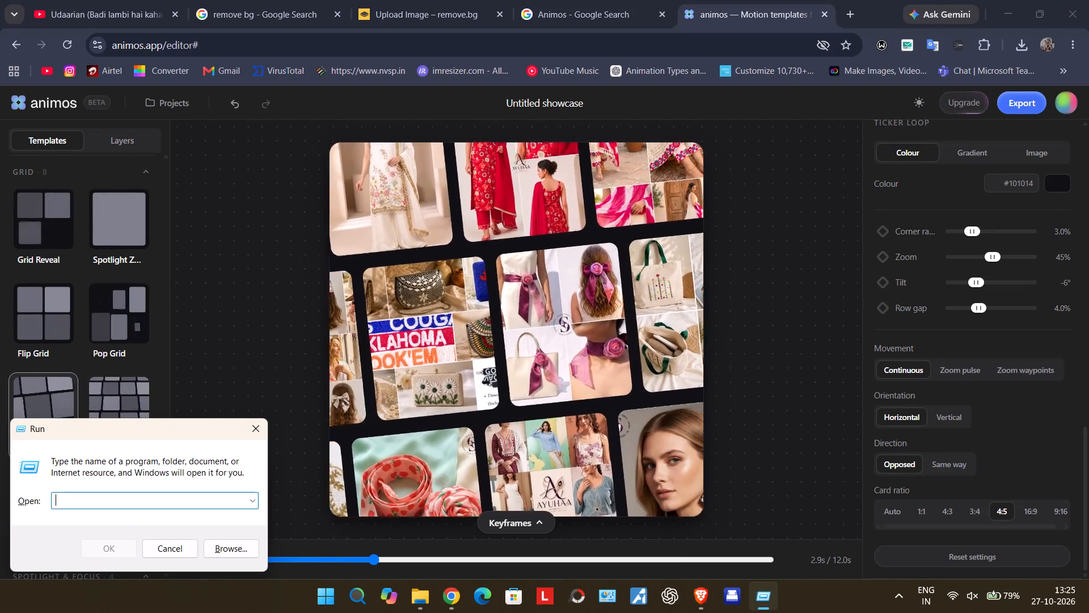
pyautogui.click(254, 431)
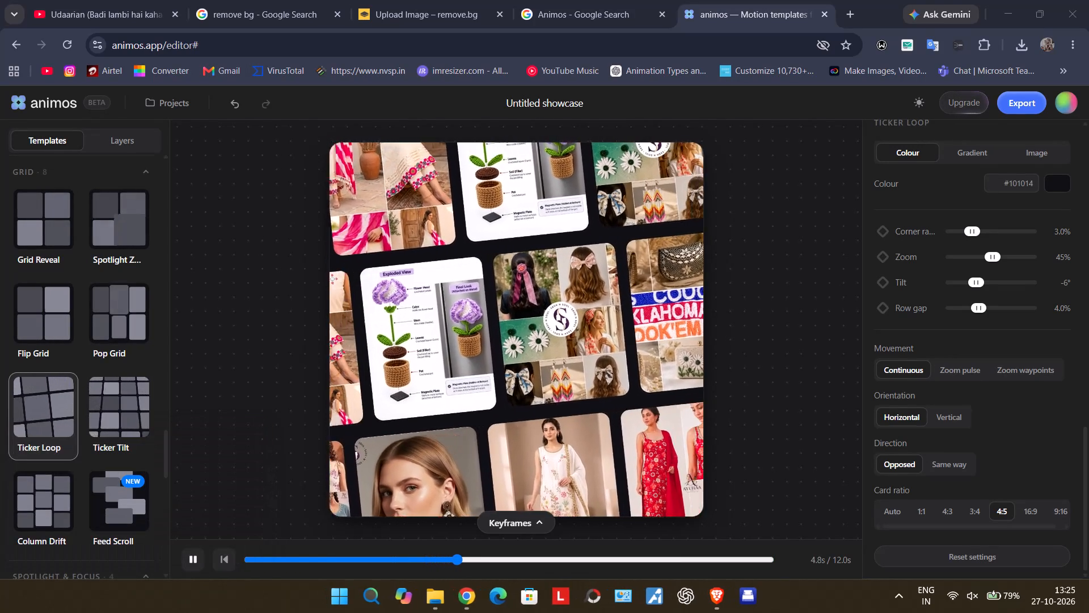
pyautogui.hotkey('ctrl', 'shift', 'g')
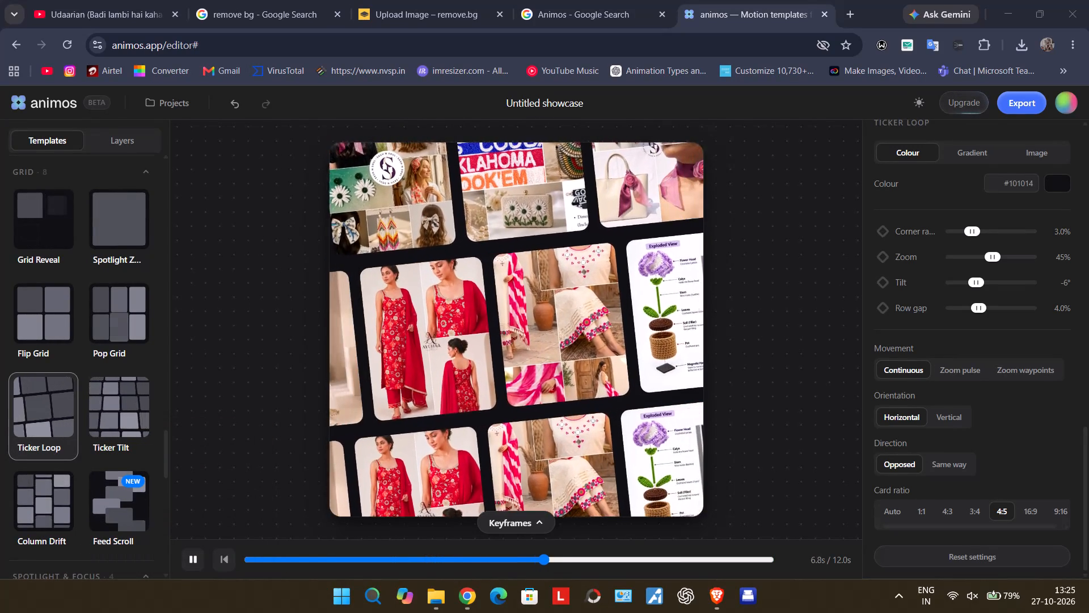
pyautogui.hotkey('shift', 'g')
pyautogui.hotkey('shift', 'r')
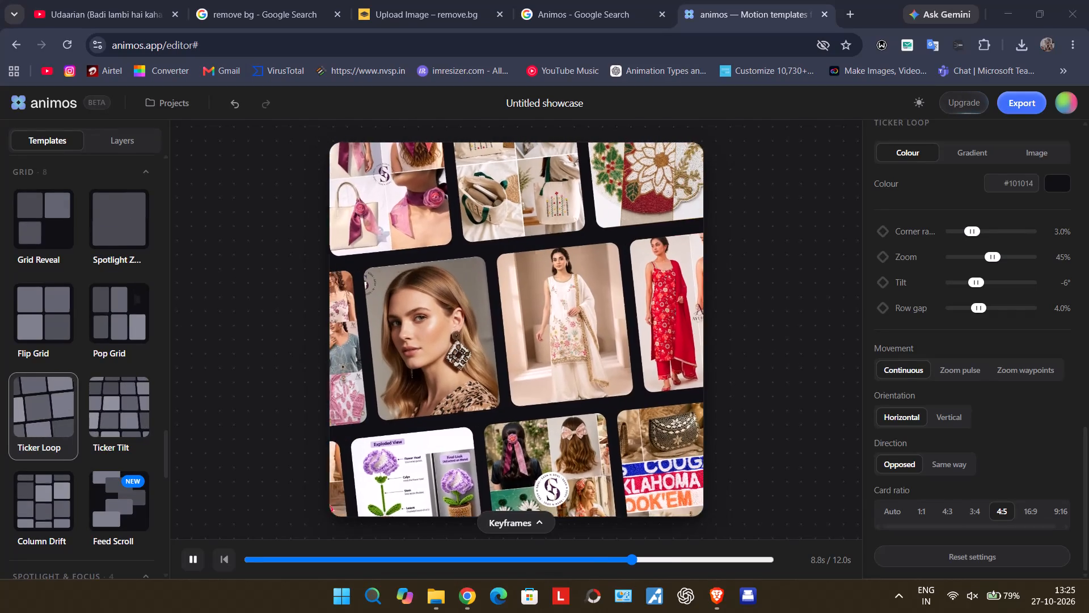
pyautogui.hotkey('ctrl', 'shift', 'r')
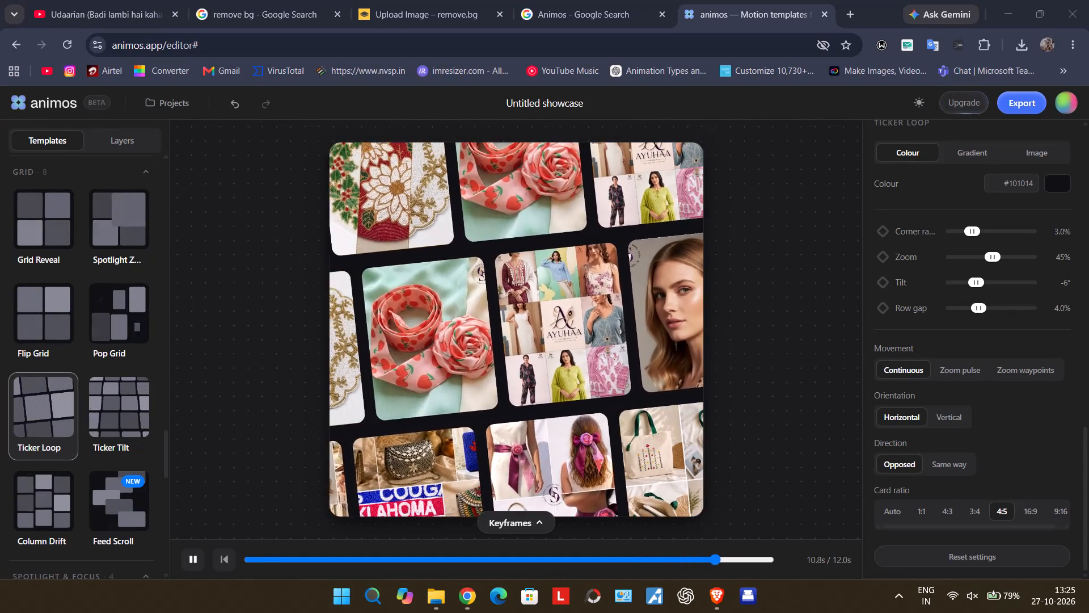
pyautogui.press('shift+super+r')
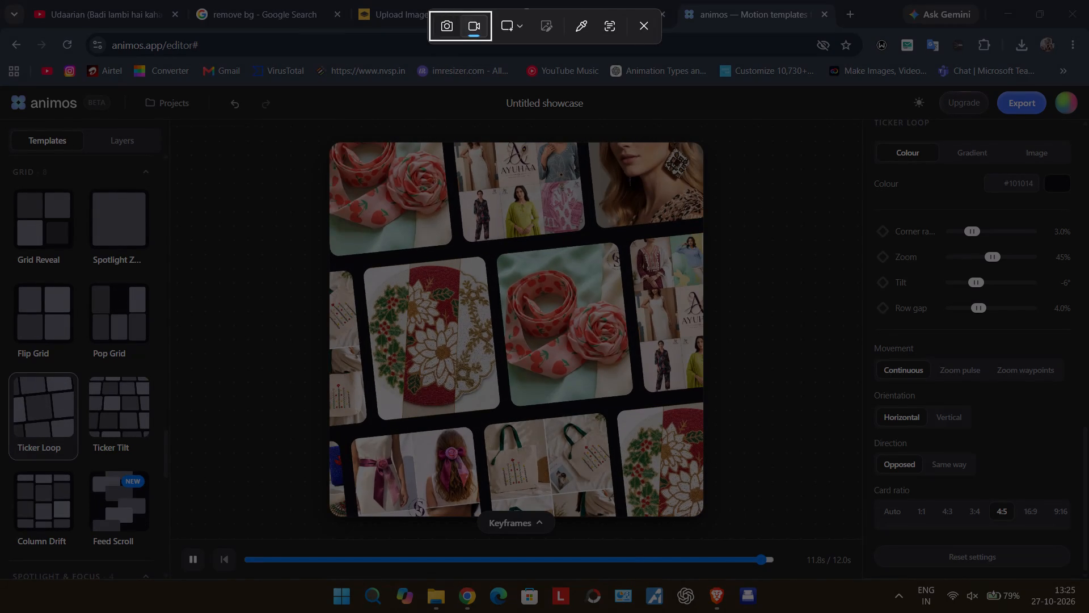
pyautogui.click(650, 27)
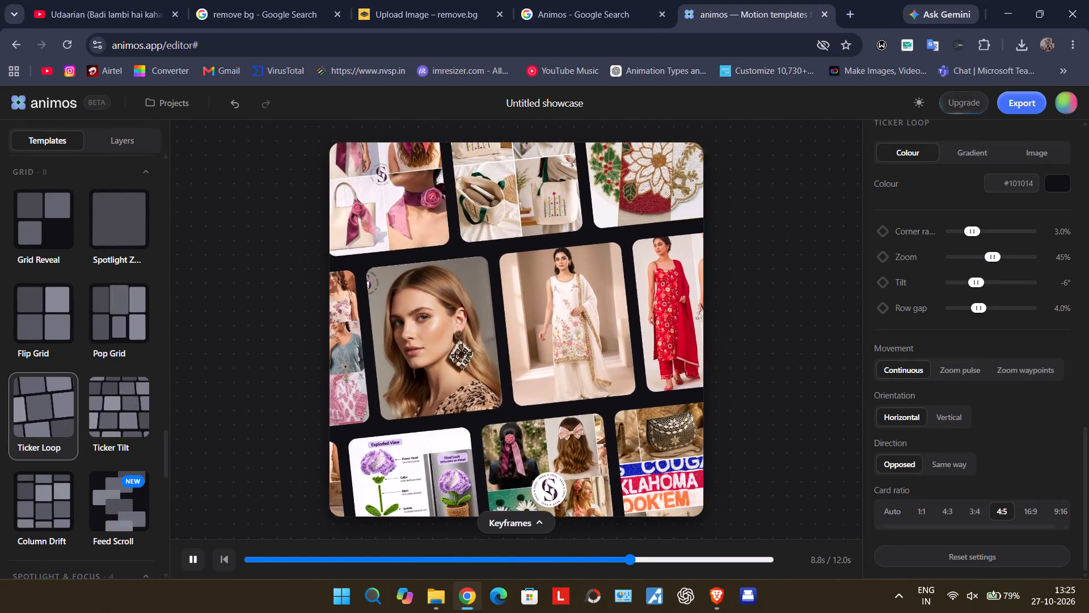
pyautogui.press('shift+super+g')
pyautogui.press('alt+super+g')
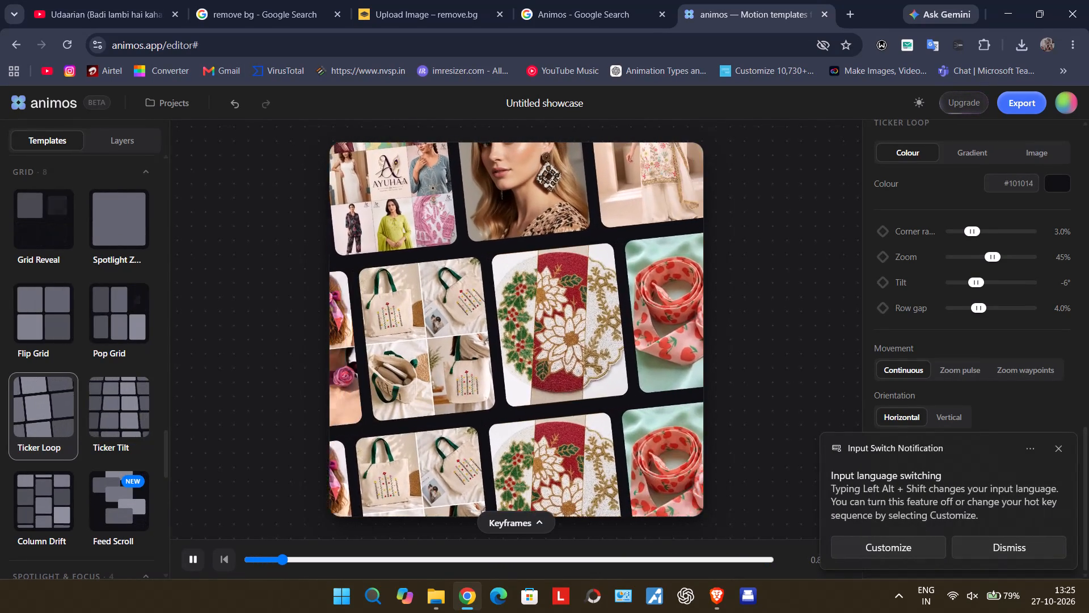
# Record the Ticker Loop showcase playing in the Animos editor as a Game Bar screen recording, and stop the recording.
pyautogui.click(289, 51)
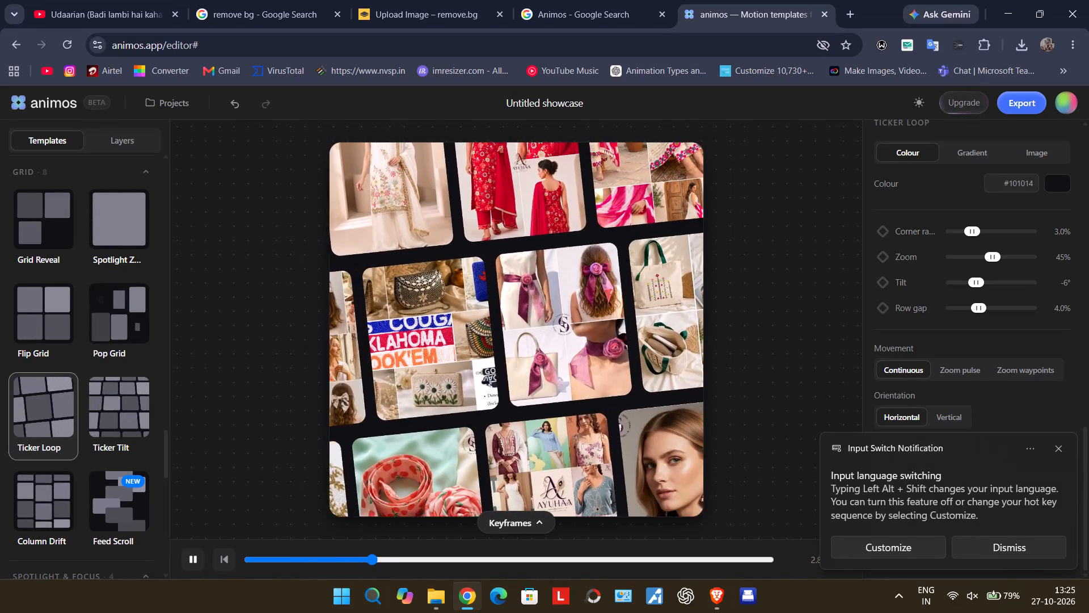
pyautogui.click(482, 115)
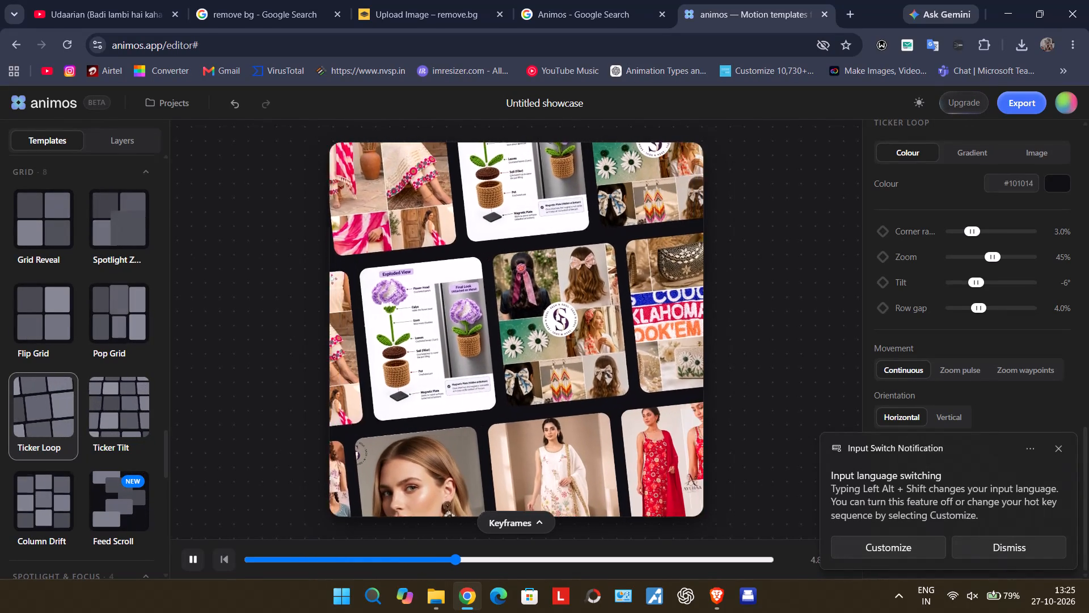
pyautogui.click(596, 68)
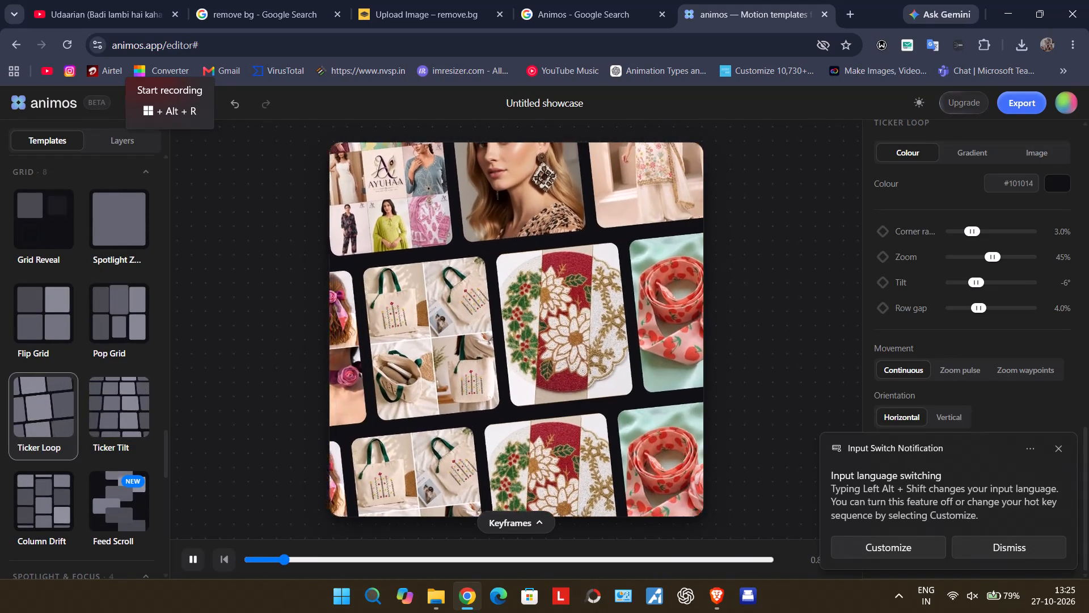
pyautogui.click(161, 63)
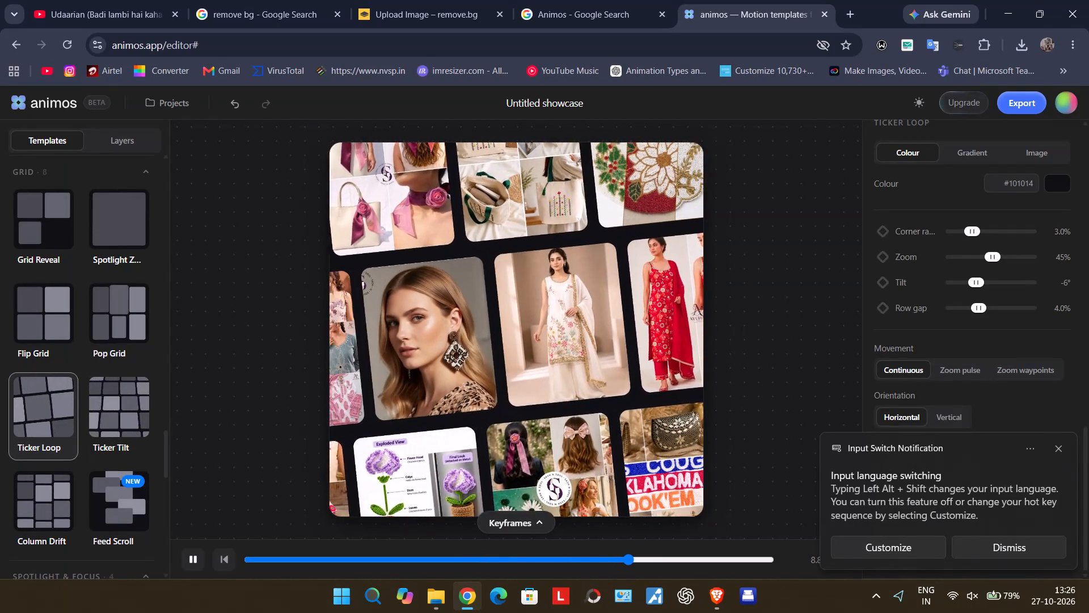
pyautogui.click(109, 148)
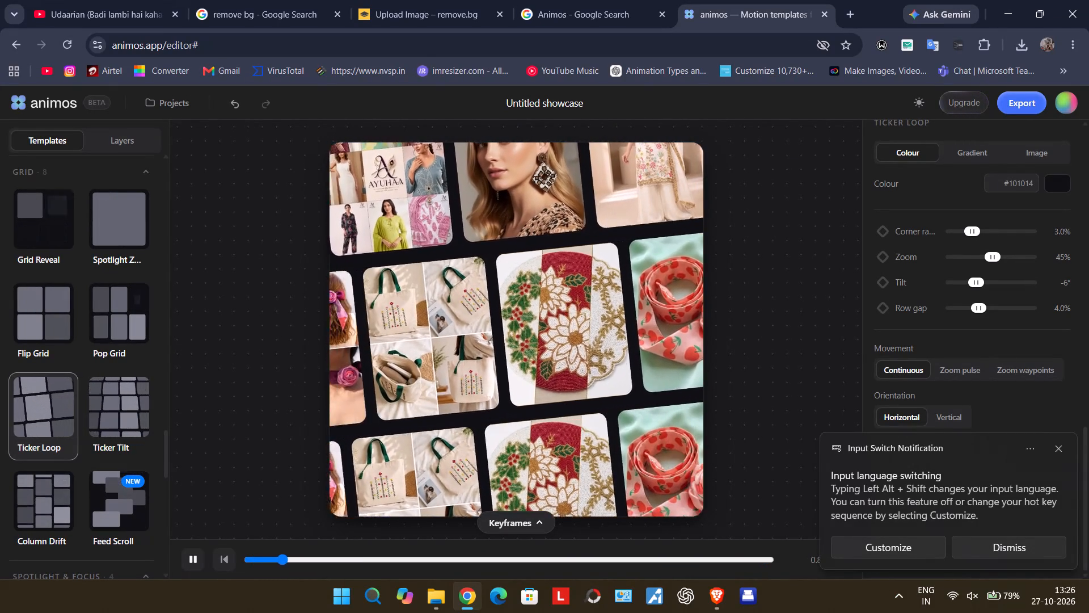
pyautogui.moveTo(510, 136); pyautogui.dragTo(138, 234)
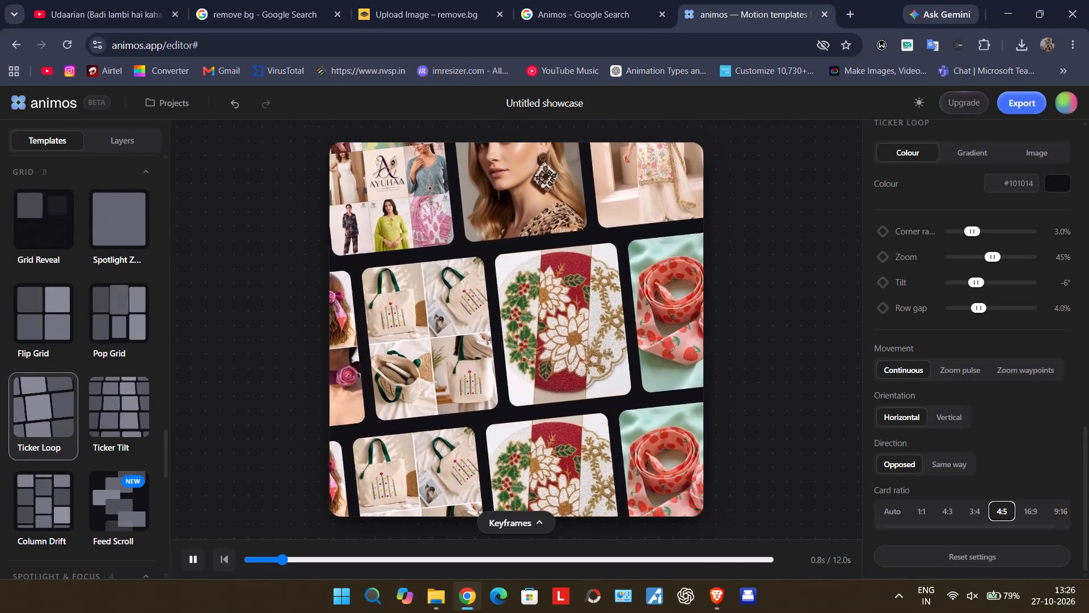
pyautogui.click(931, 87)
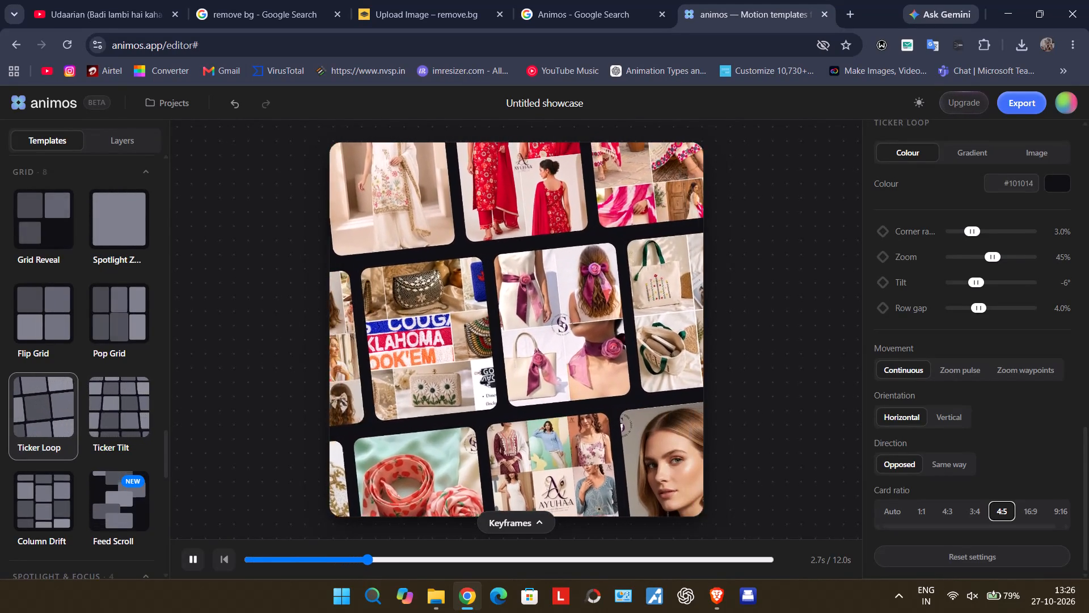
# Open the Captures folder and play the new Animos recording in a maximized Media Player window.
pyautogui.click(915, 570)
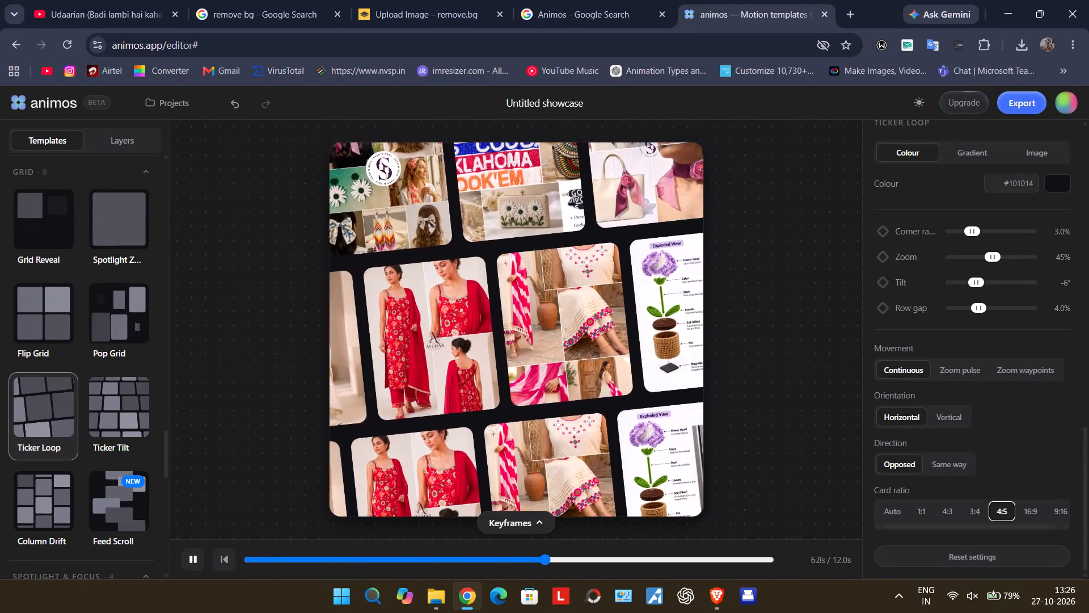
pyautogui.click(85, 261)
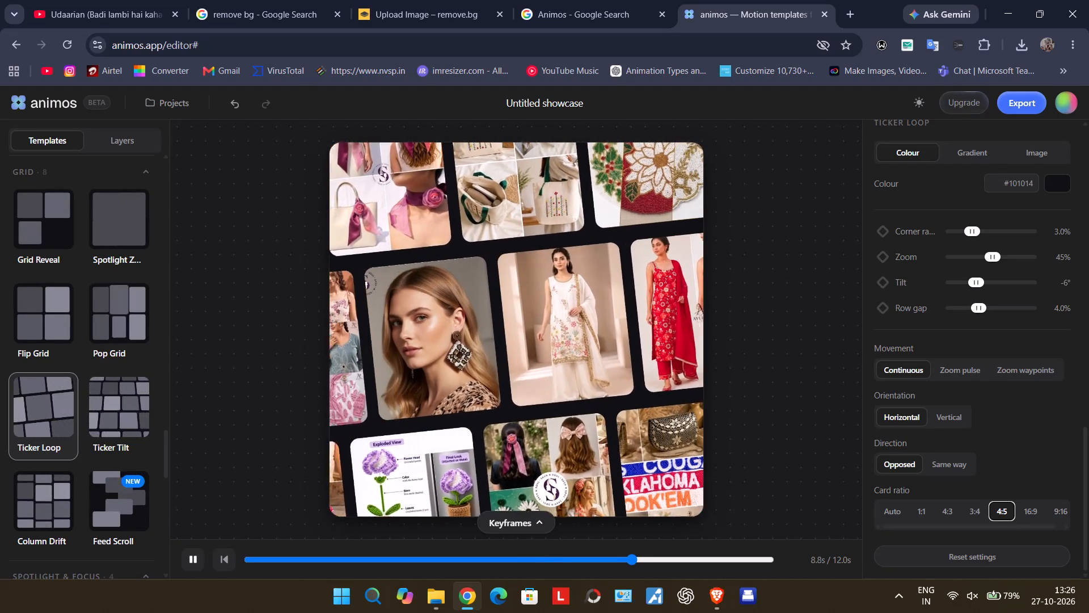
pyautogui.click(484, 345)
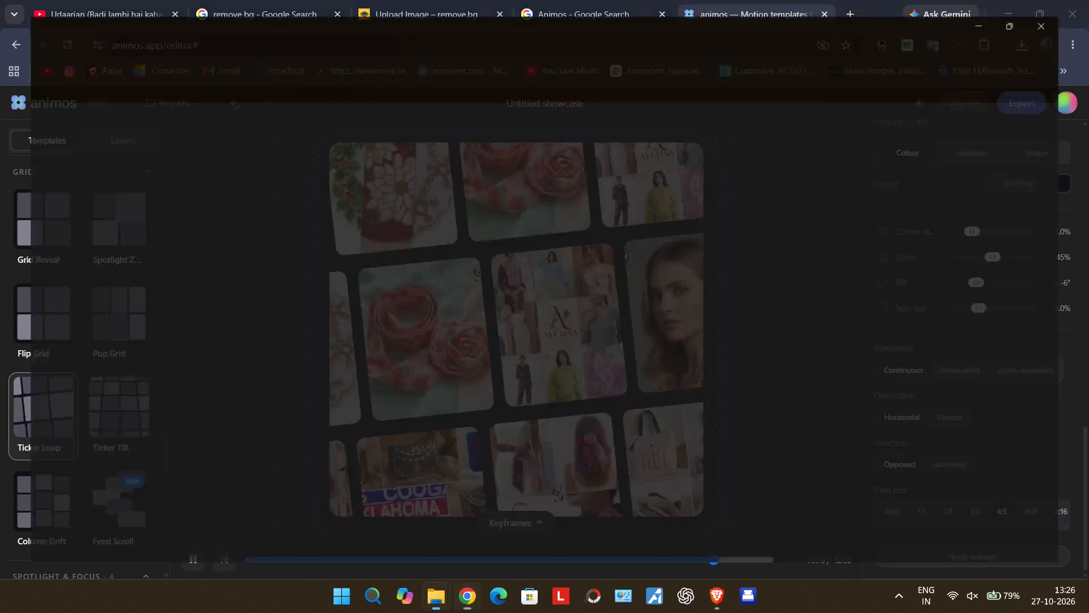
pyautogui.doubleClick(143, 185)
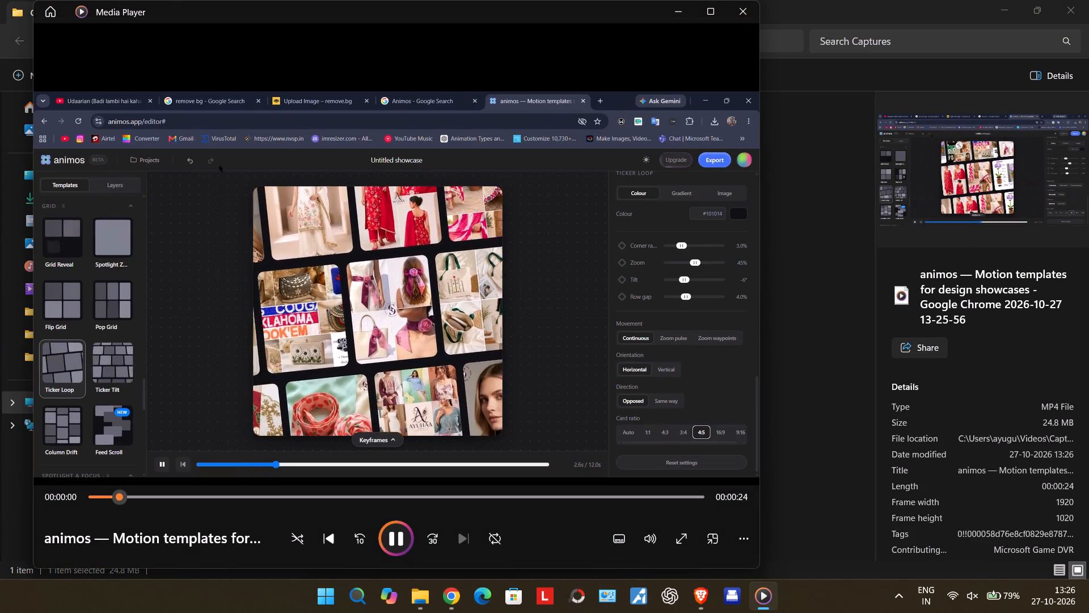
pyautogui.moveTo(557, 12); pyautogui.dragTo(959, 213)
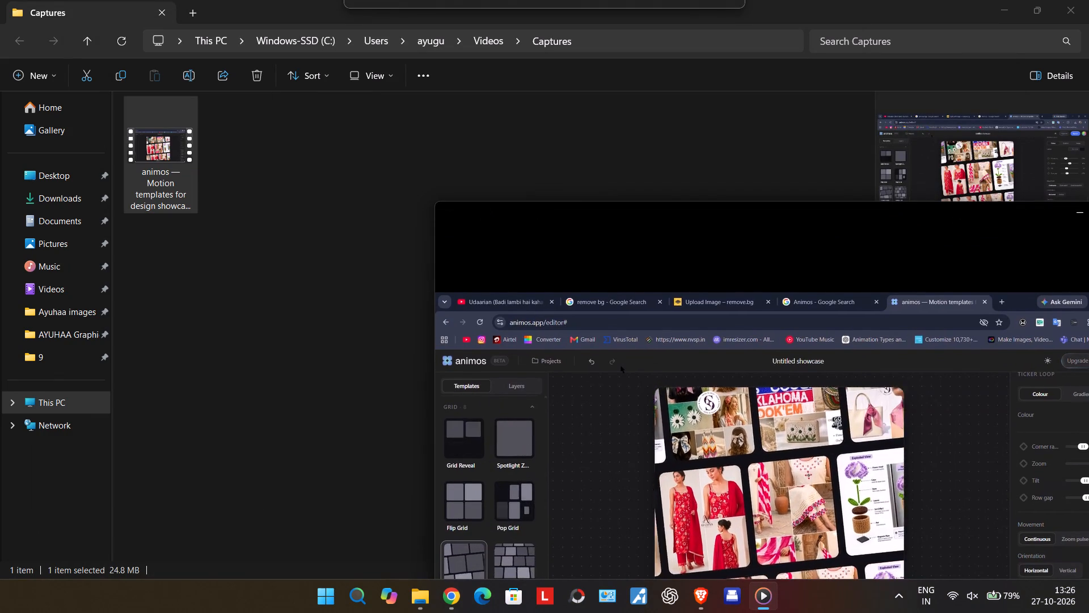
pyautogui.moveTo(959, 213); pyautogui.dragTo(666, 0)
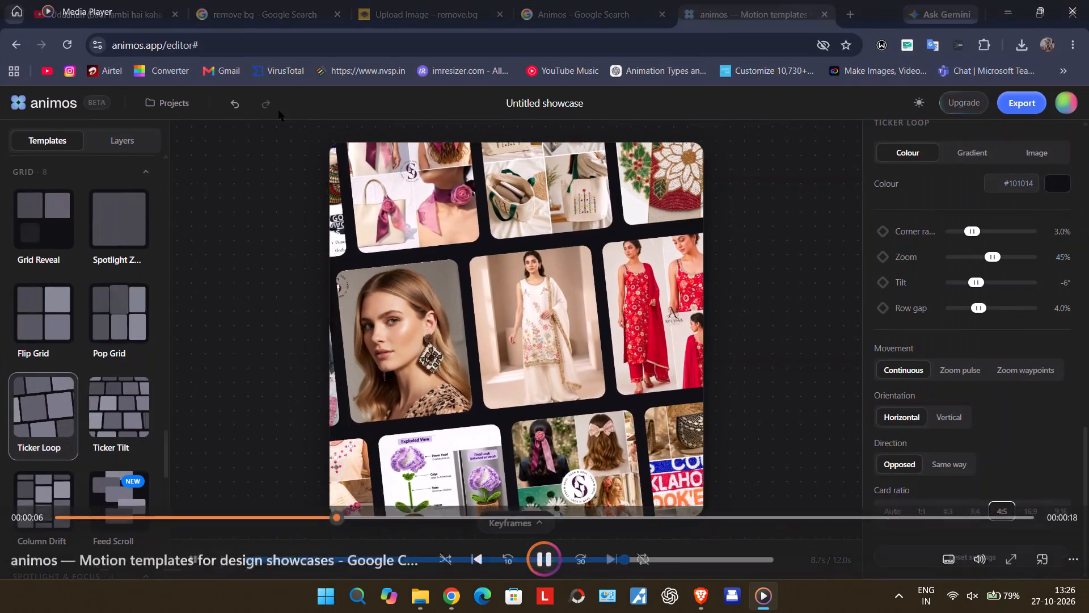
pyautogui.keyDown('ctrl'); pyautogui.scroll(6, 635, 319); pyautogui.keyUp('ctrl')
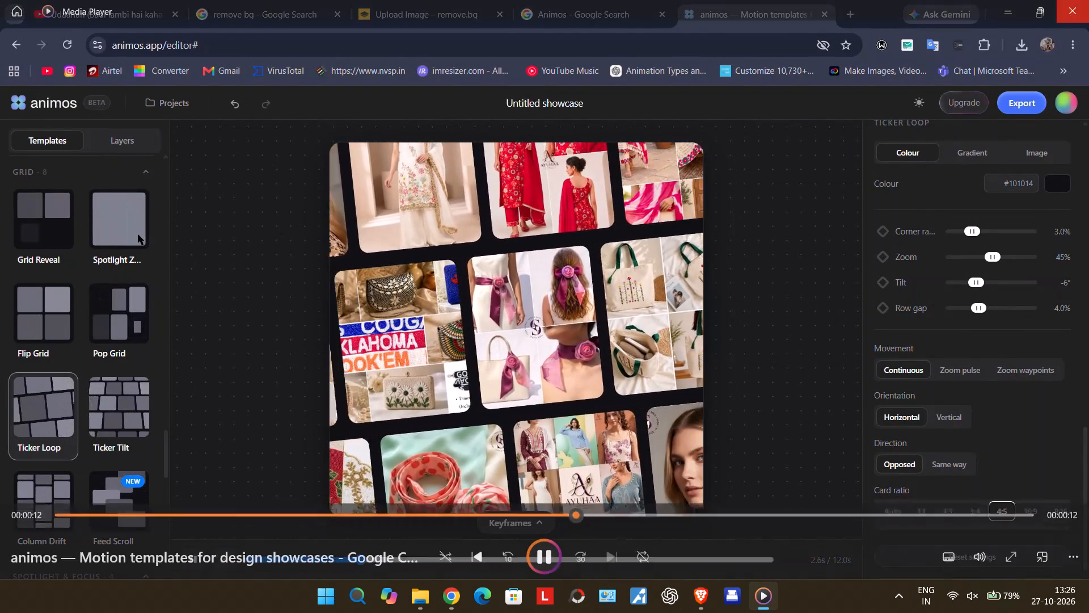
pyautogui.click(1076, 0)
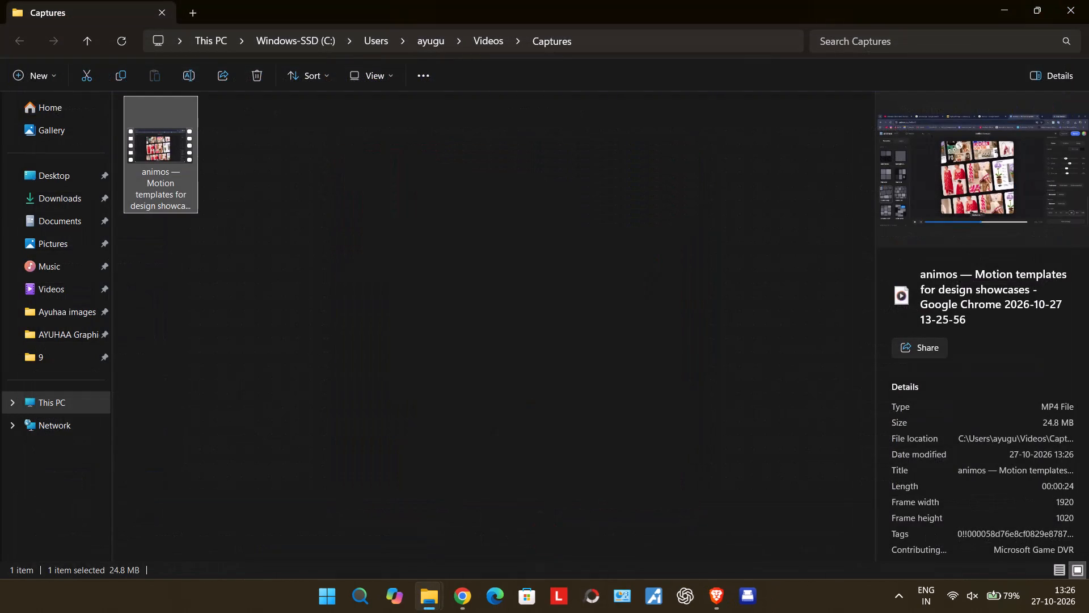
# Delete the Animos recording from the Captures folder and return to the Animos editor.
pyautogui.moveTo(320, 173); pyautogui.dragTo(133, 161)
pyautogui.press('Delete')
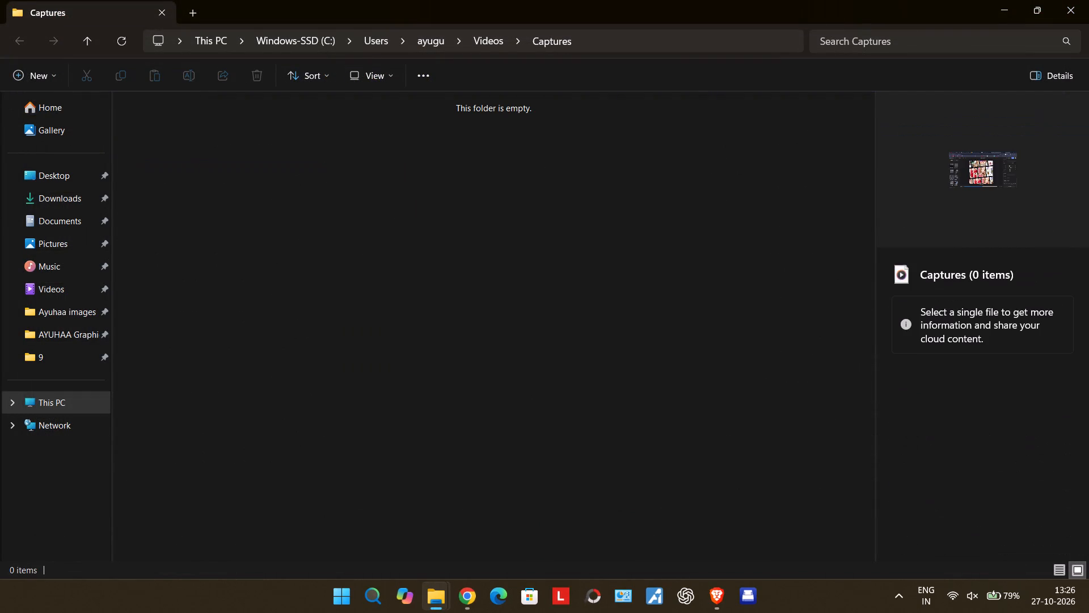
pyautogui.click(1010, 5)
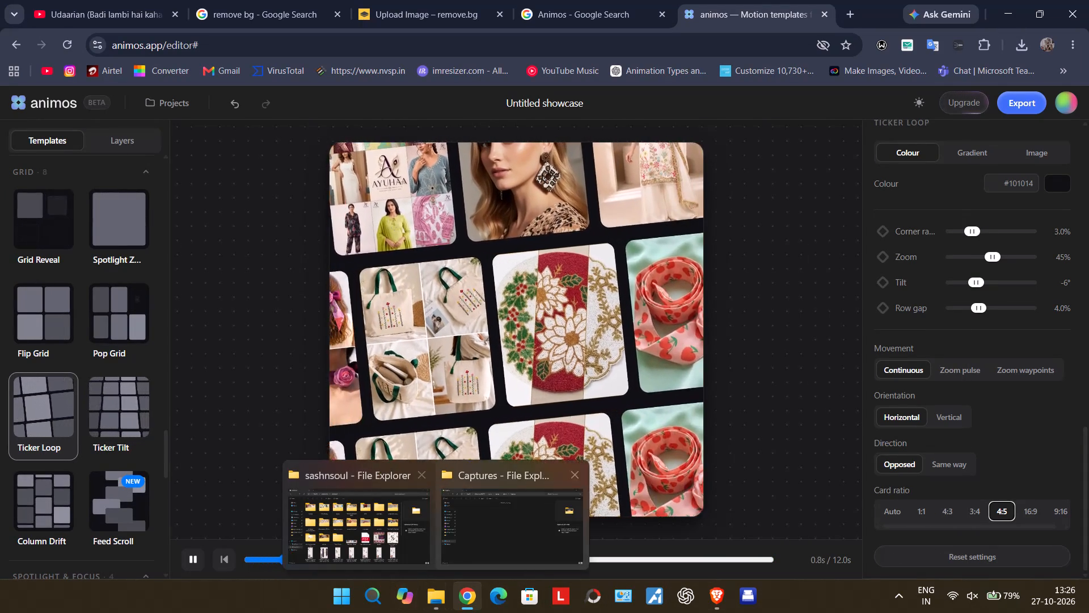
# Try to start another screen recording of the Ticker Loop showcase, keeping the browser window maximized.
pyautogui.press('alt+super+r')
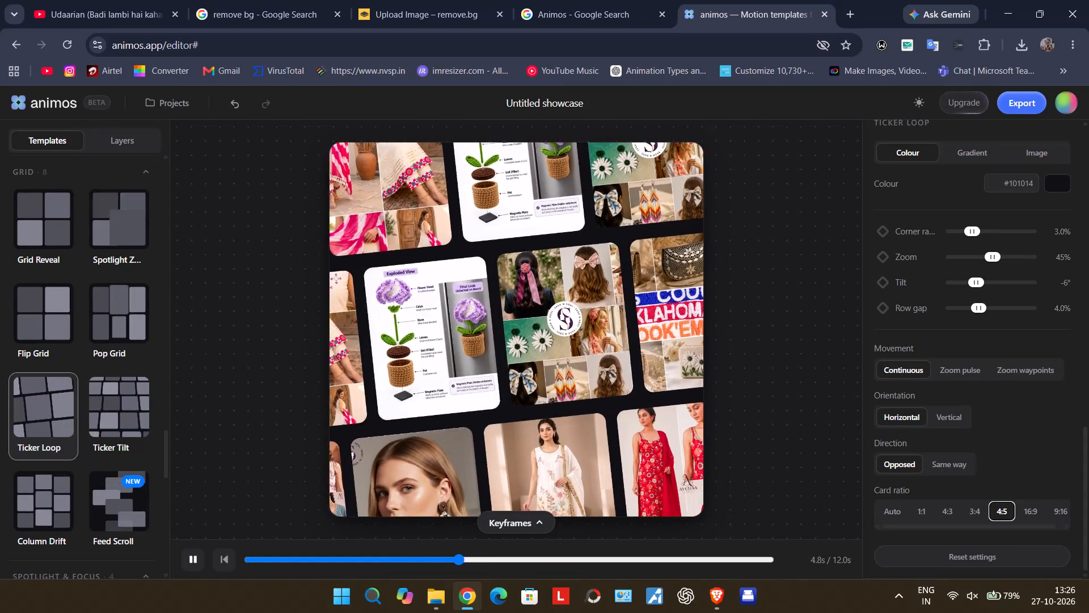
pyautogui.moveTo(866, 1); pyautogui.dragTo(727, 47)
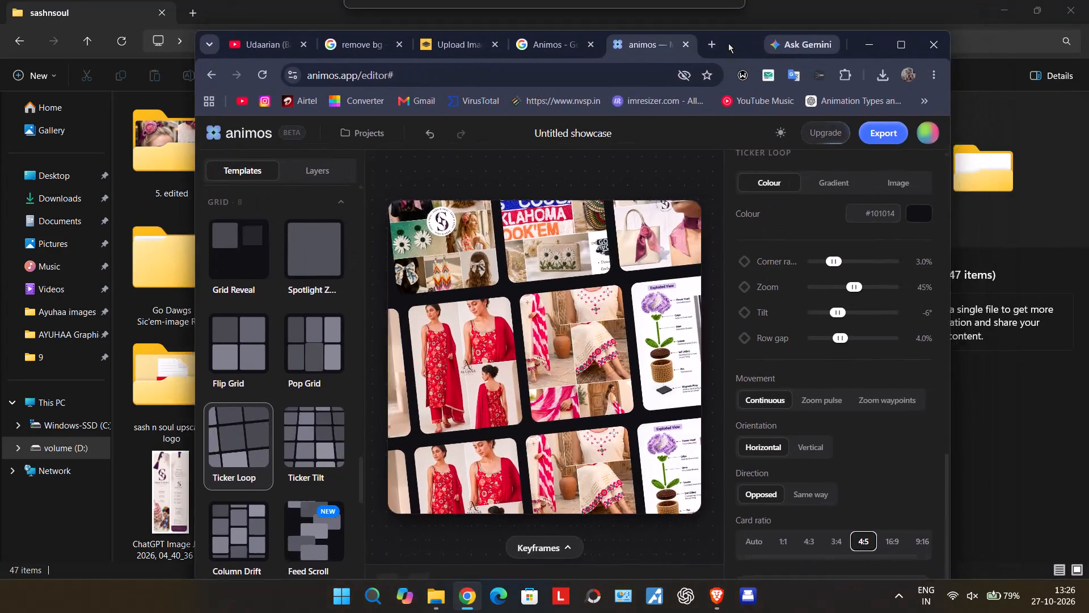
pyautogui.moveTo(727, 47); pyautogui.dragTo(786, 0)
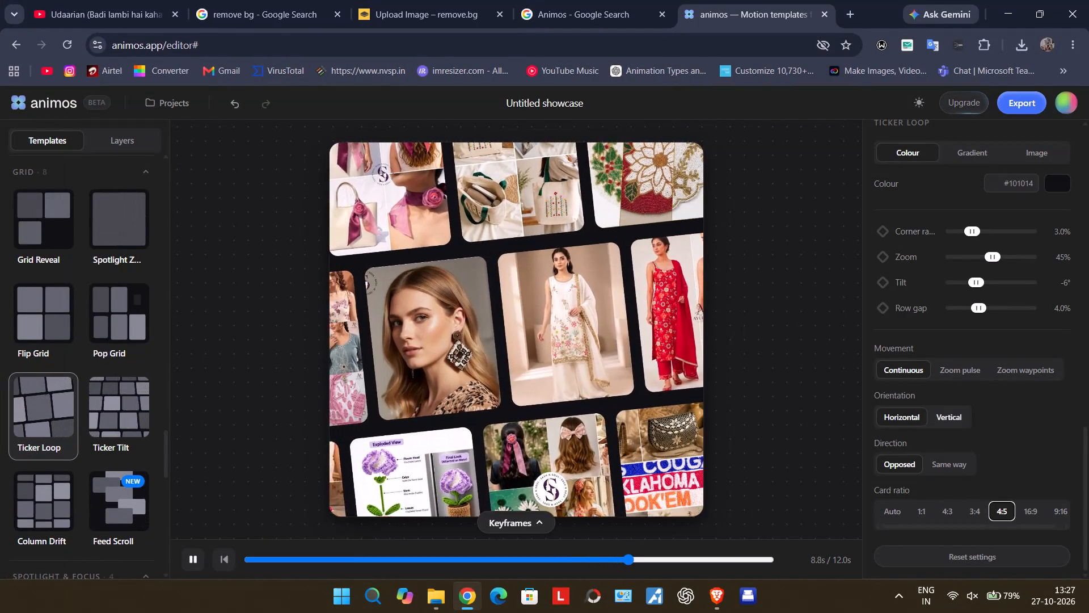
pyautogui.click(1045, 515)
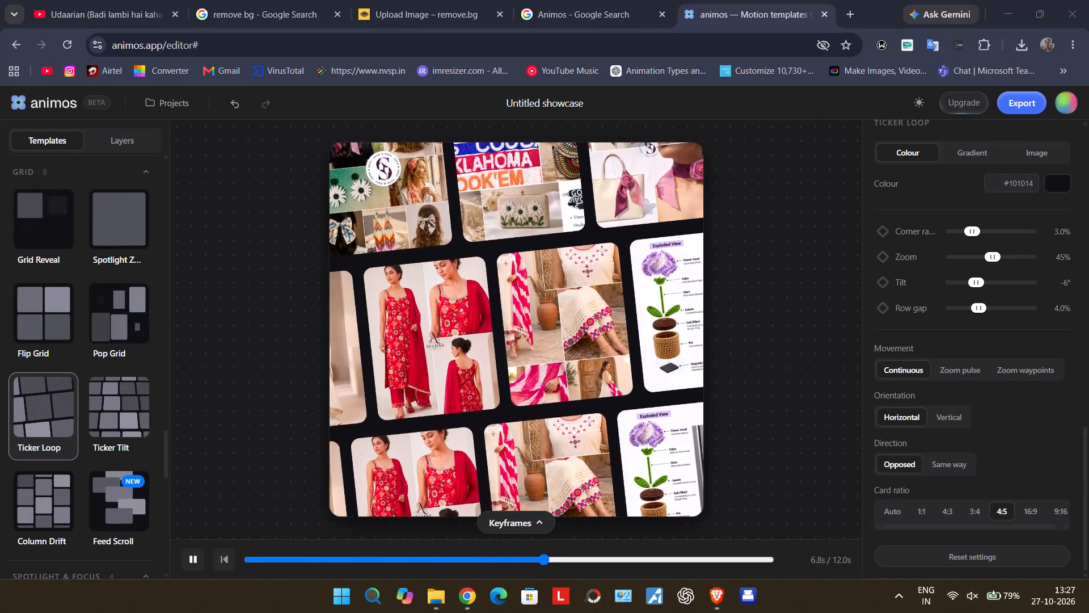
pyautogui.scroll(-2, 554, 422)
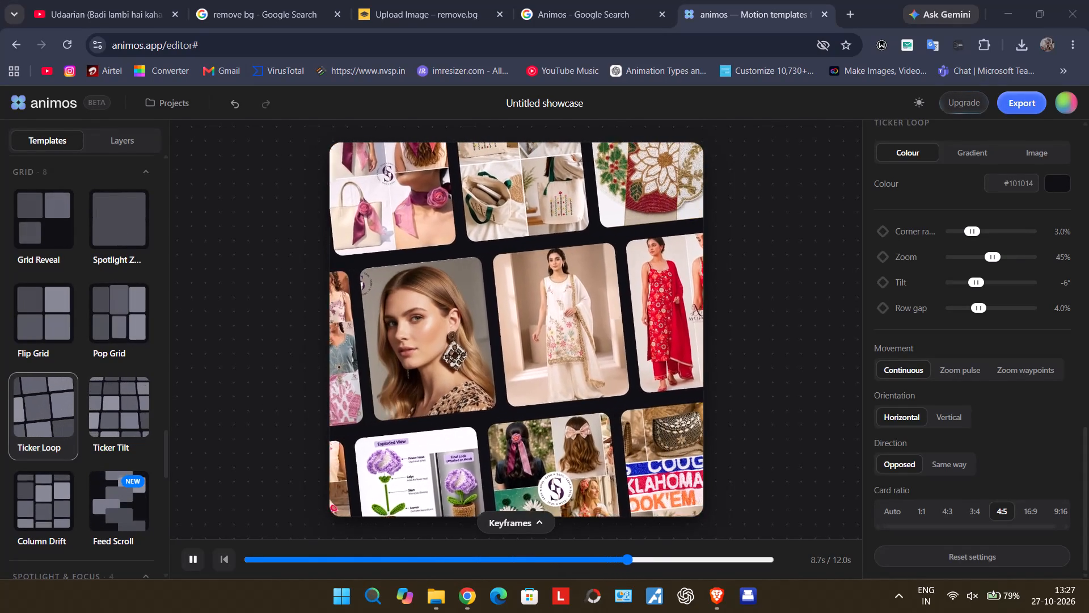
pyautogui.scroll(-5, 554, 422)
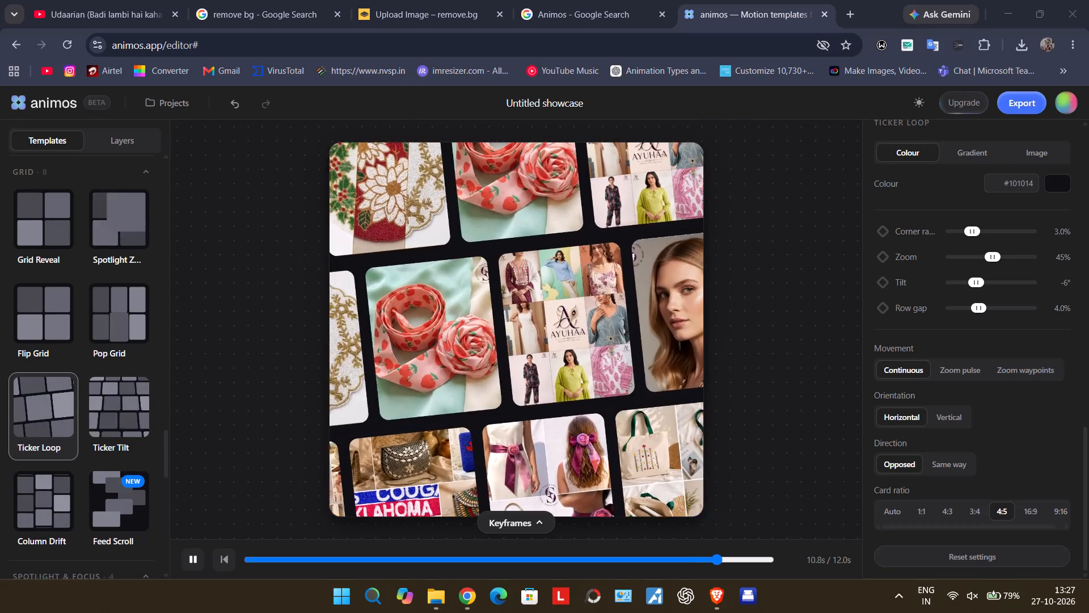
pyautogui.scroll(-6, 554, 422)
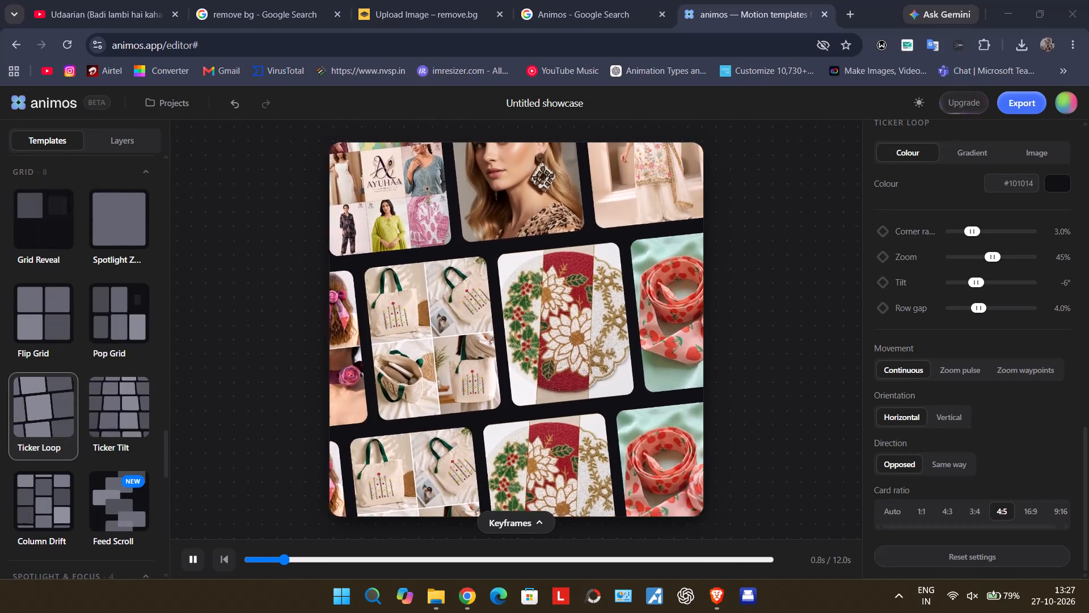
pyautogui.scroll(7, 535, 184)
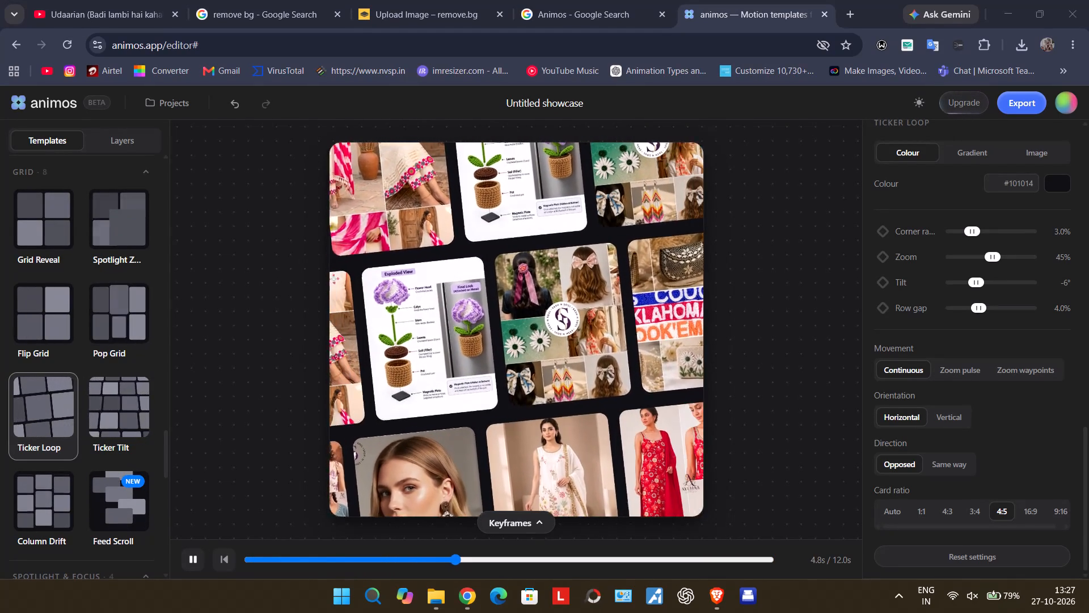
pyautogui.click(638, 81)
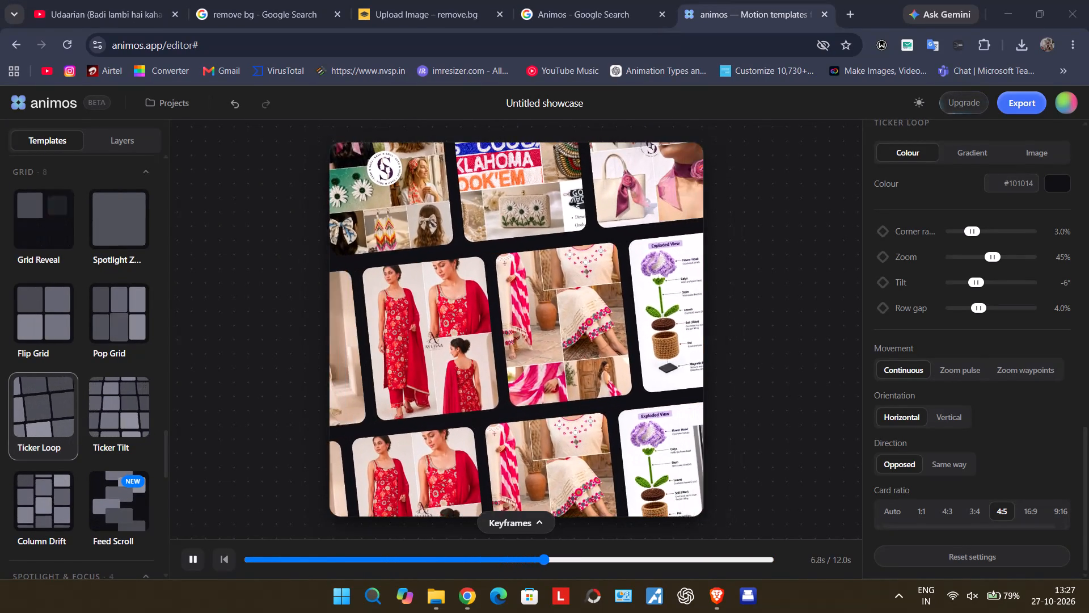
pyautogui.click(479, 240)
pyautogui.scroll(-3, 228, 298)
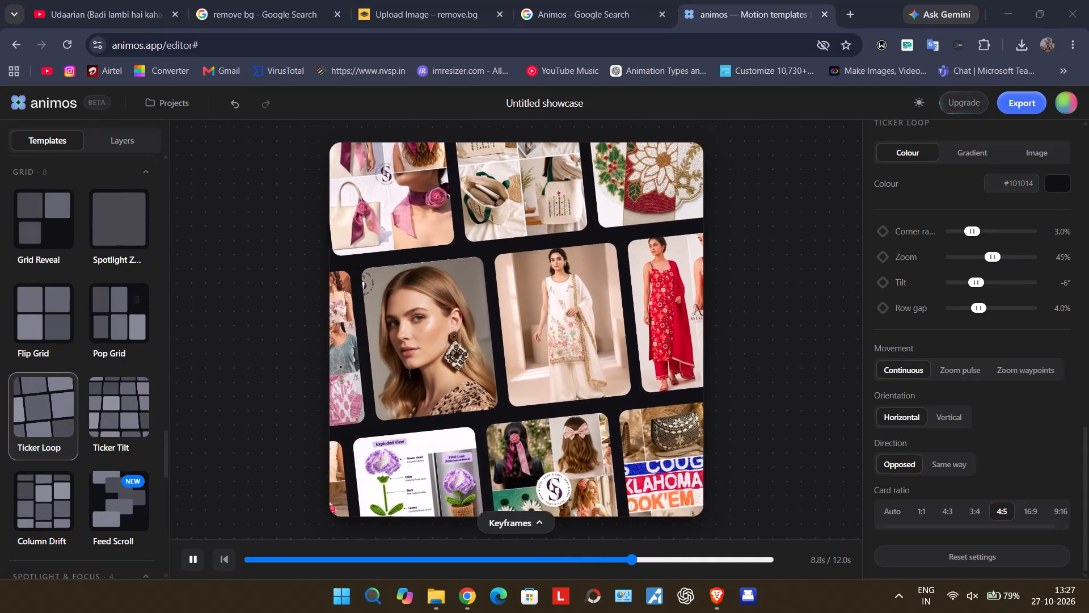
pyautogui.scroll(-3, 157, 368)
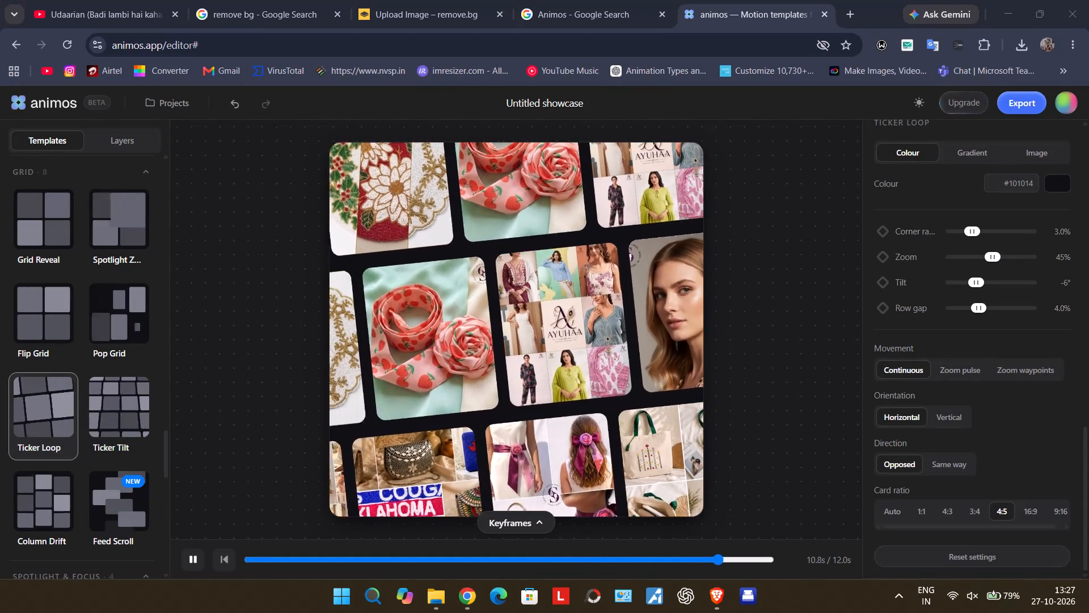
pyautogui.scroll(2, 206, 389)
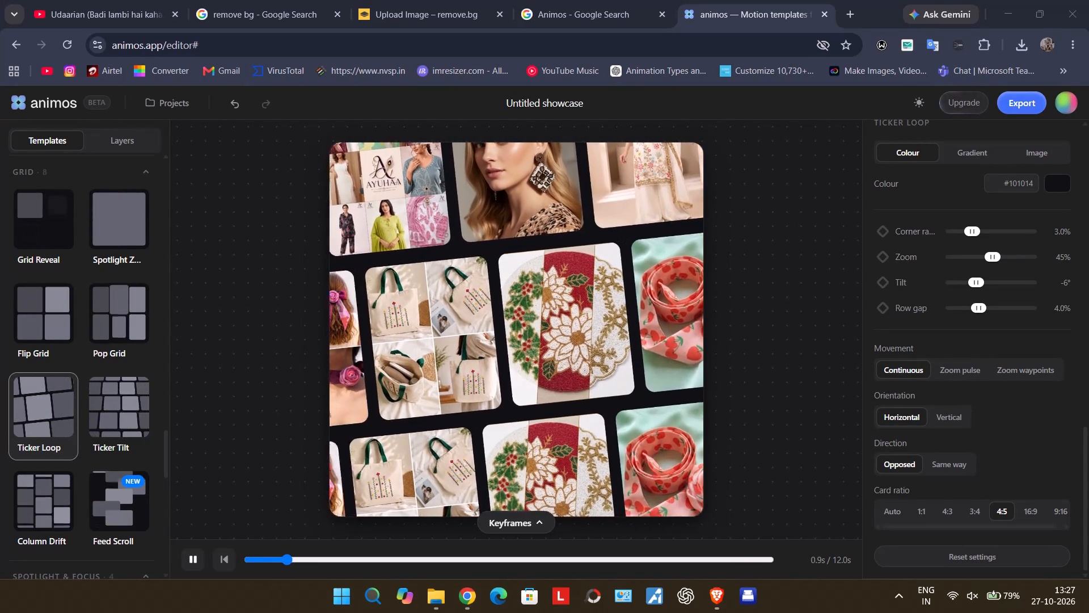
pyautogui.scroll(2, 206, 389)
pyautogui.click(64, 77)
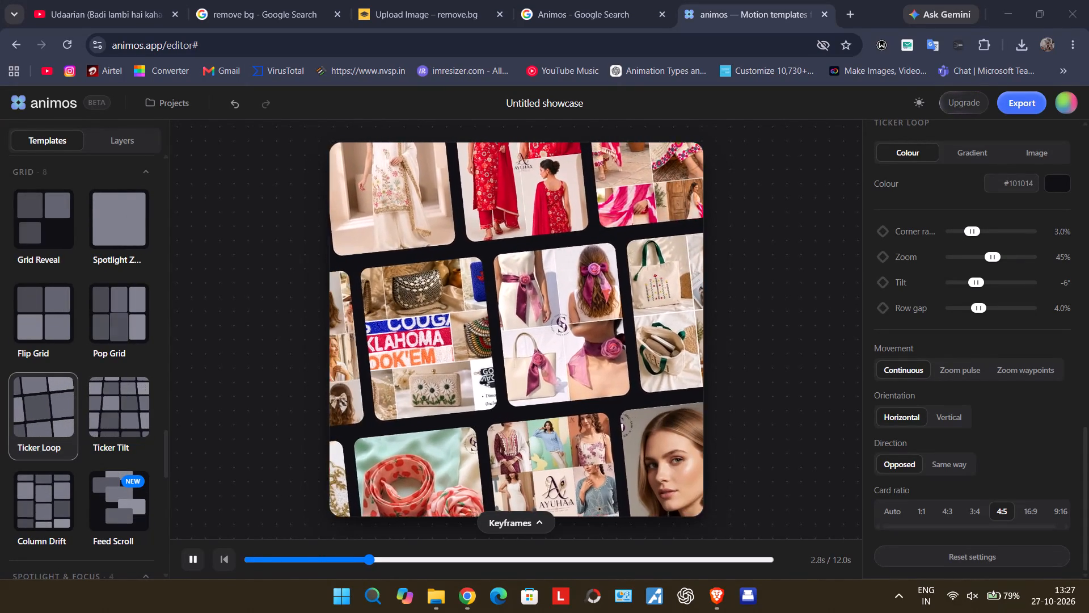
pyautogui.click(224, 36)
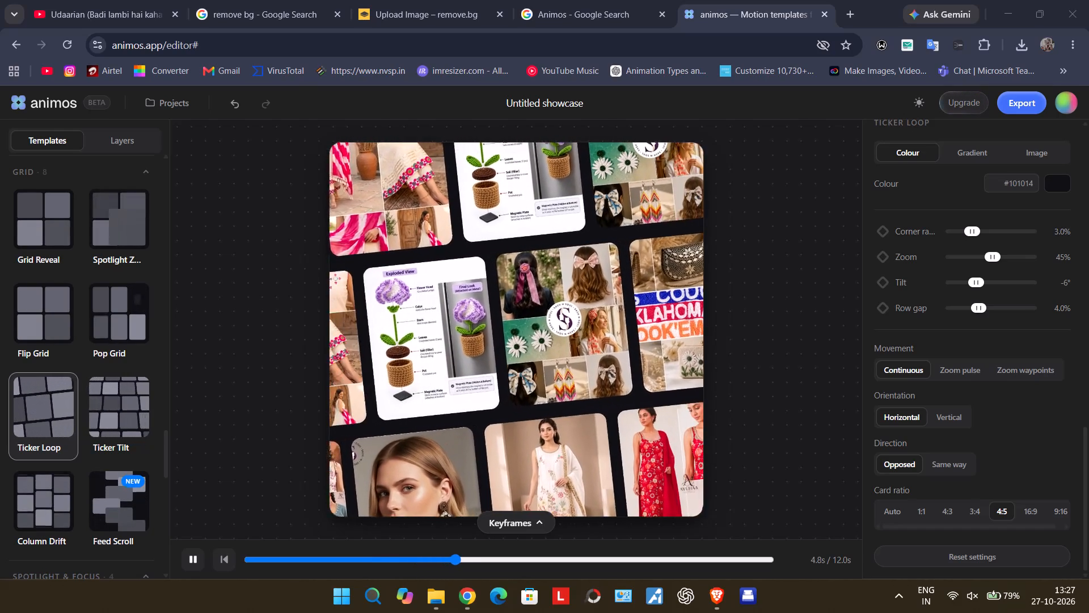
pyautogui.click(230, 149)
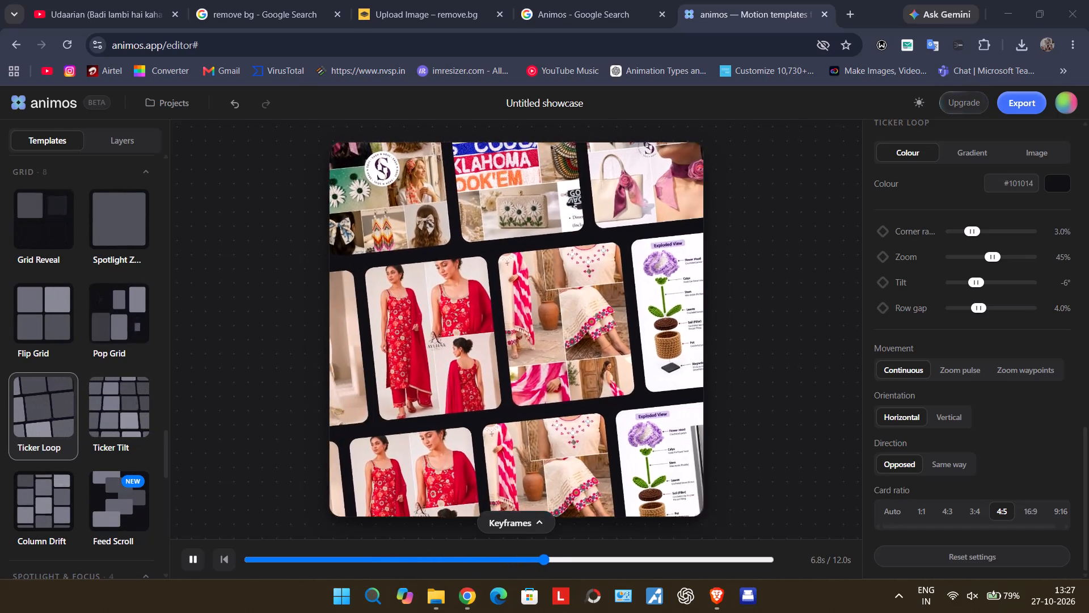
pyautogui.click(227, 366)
# Open the Captures folder, permanently delete both Animos captures in it, and return to the Animos editor.
pyautogui.click(899, 557)
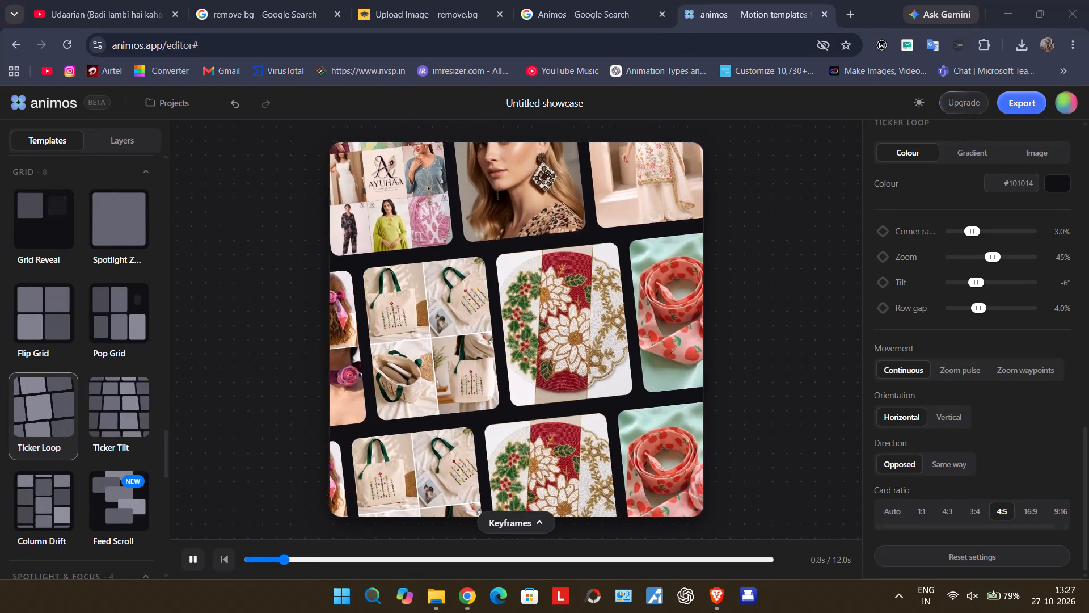
pyautogui.click(102, 262)
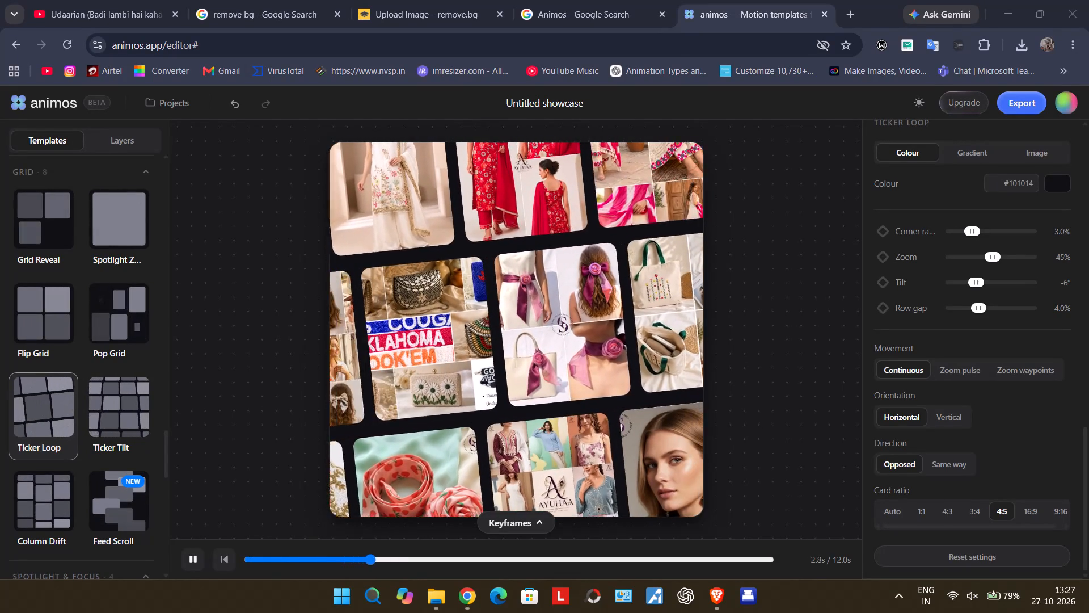
pyautogui.click(501, 344)
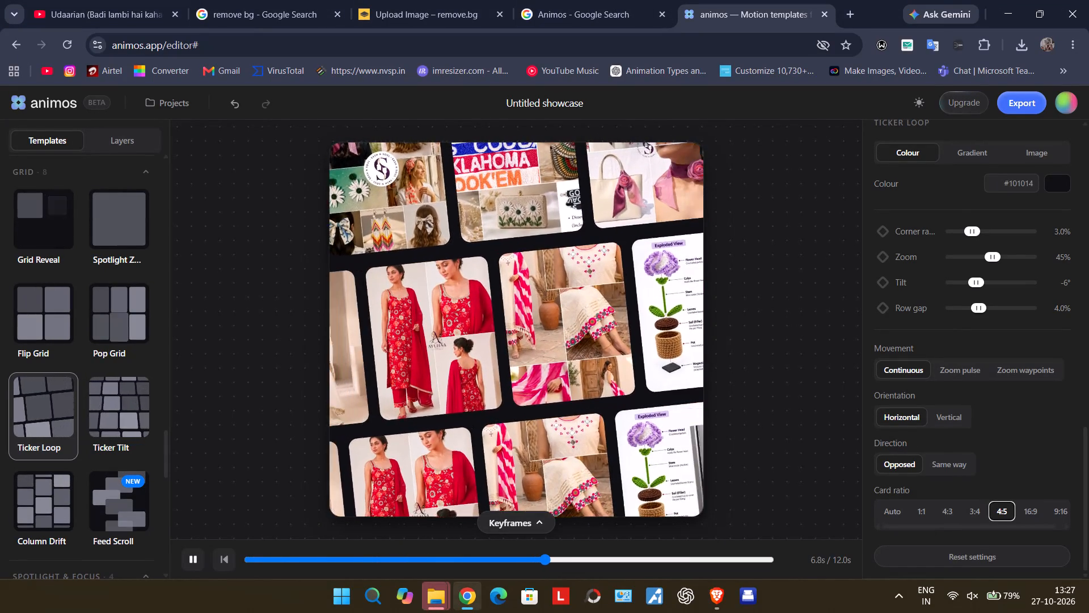
pyautogui.click(536, 525)
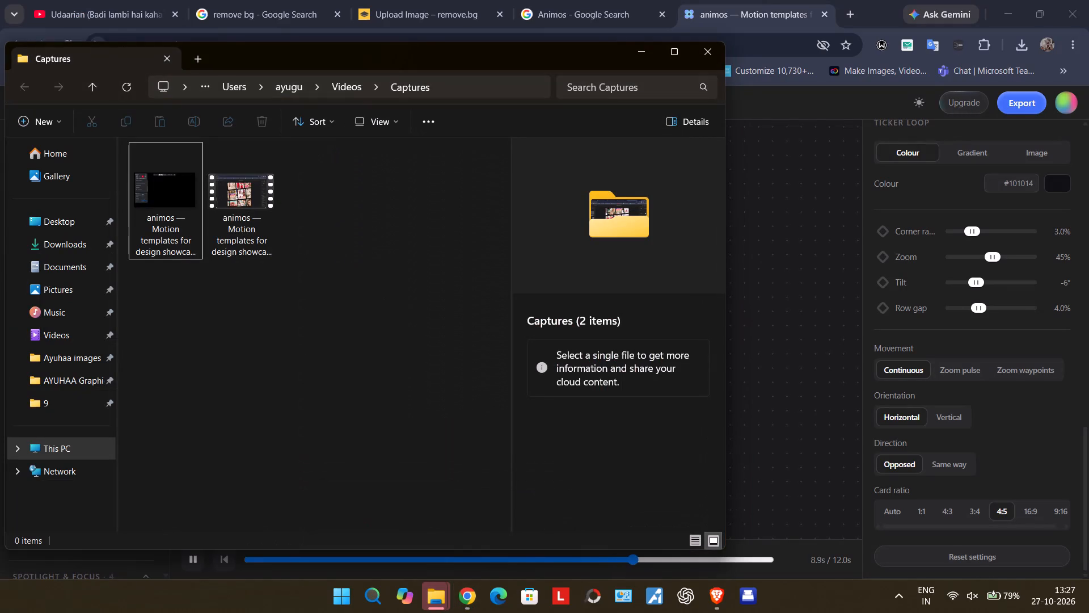
pyautogui.moveTo(324, 202); pyautogui.dragTo(162, 198)
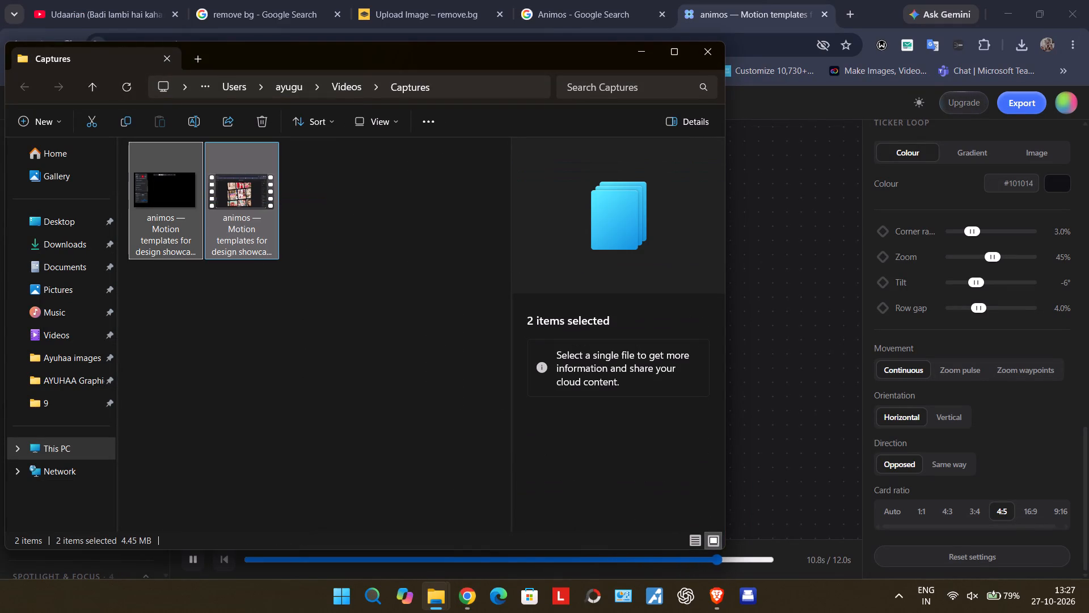
pyautogui.hotkey('shift', 'Delete')
pyautogui.press('Return')
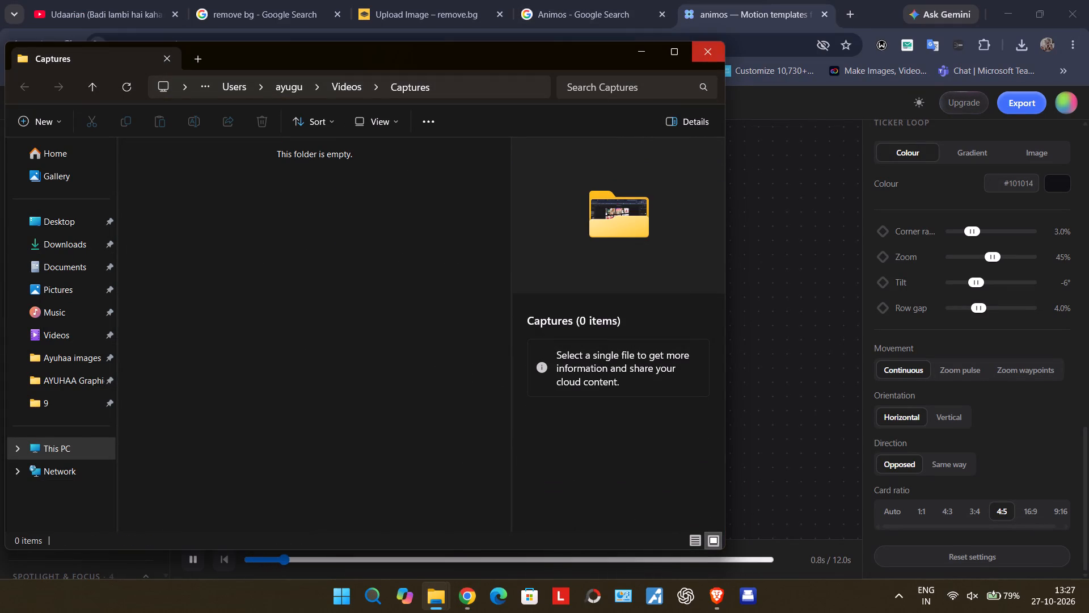
pyautogui.click(699, 48)
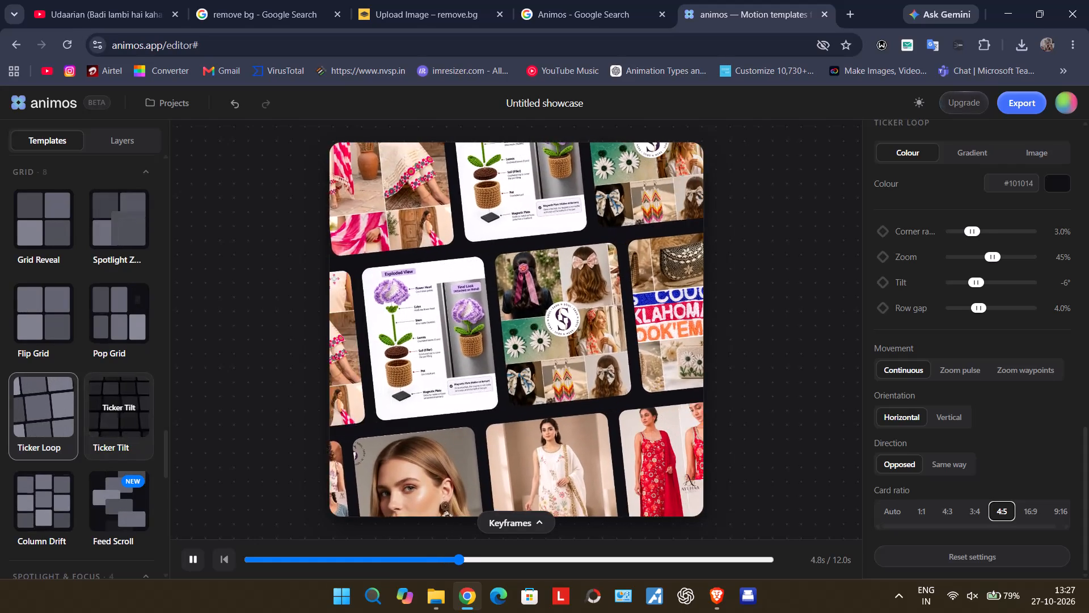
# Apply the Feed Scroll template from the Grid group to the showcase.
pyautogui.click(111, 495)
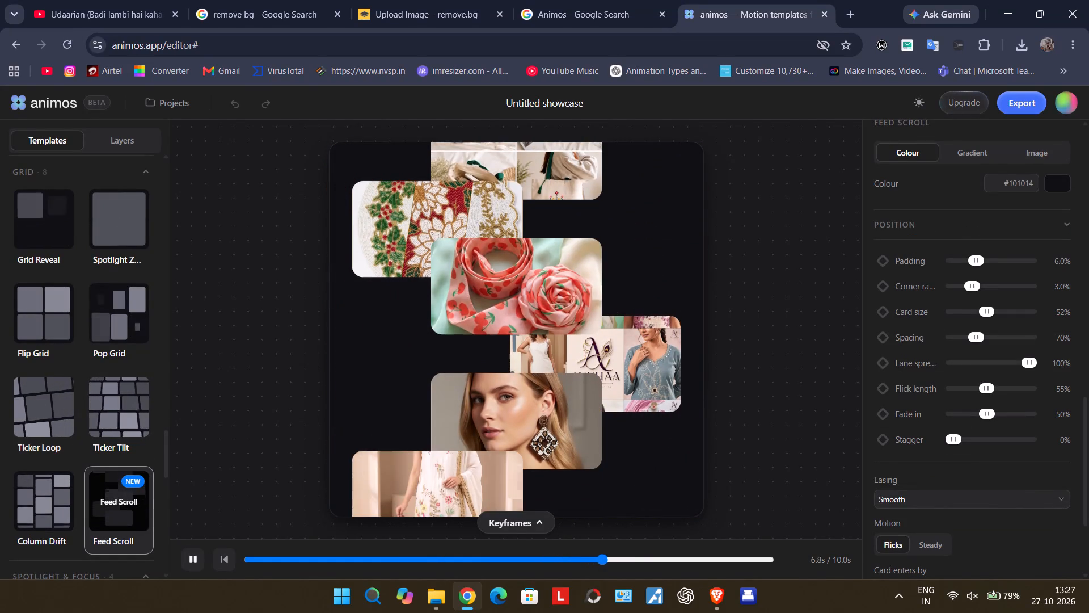
# Apply the Showcase Stream template from the 3D & Perspective group to the showcase.
pyautogui.scroll(10, 111, 495)
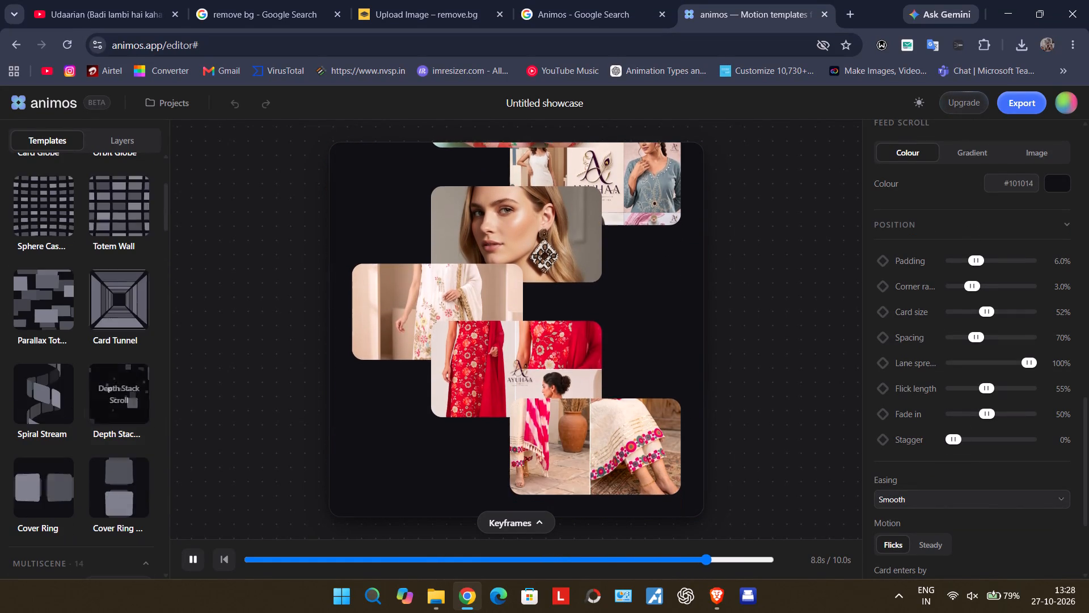
pyautogui.click(120, 141)
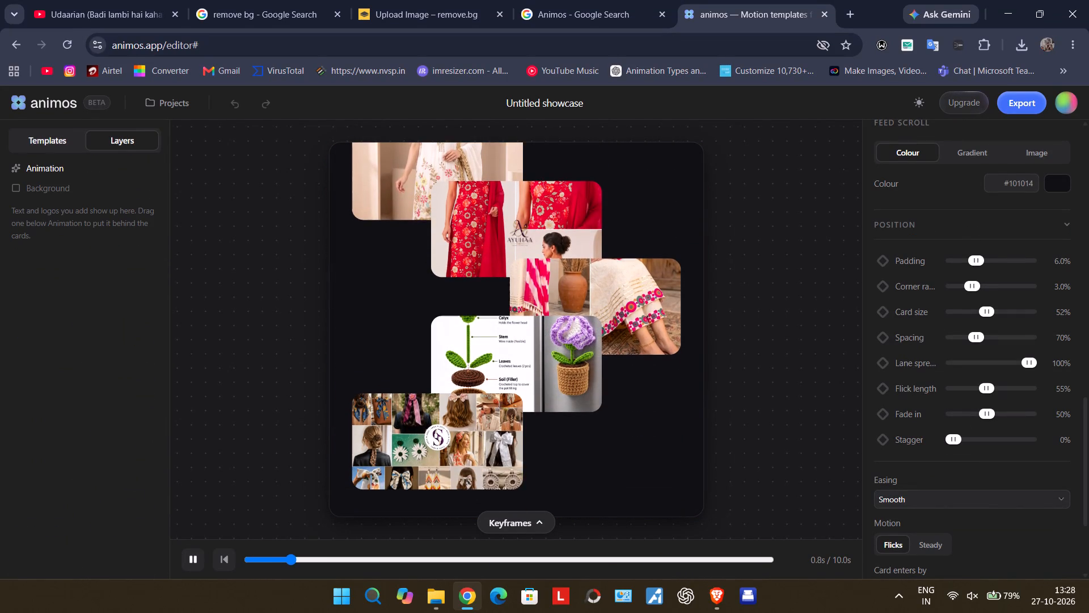
pyautogui.click(66, 141)
pyautogui.scroll(3, 100, 270)
pyautogui.click(41, 233)
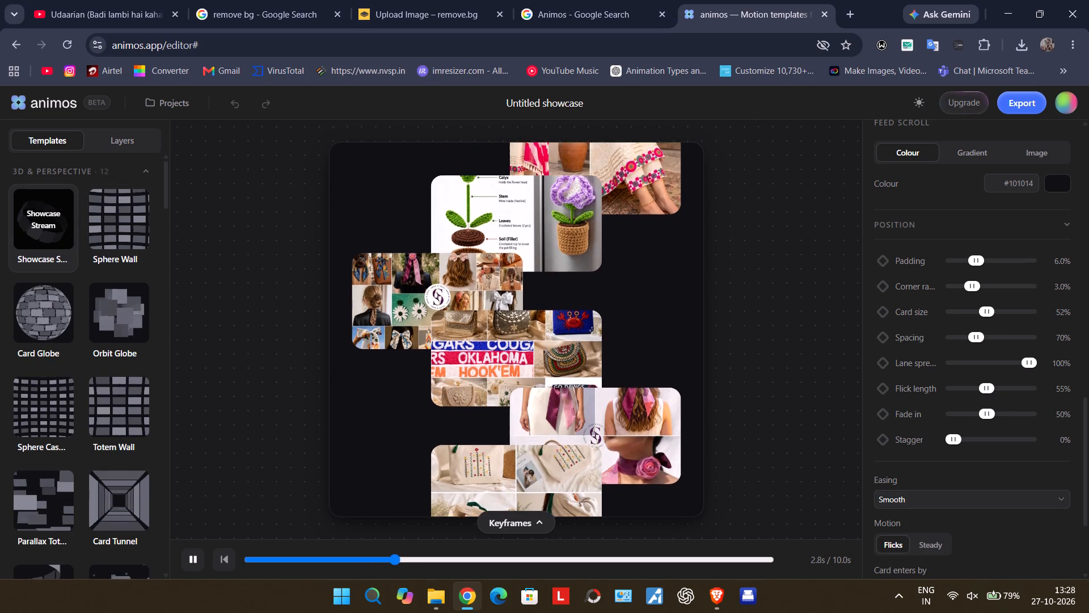